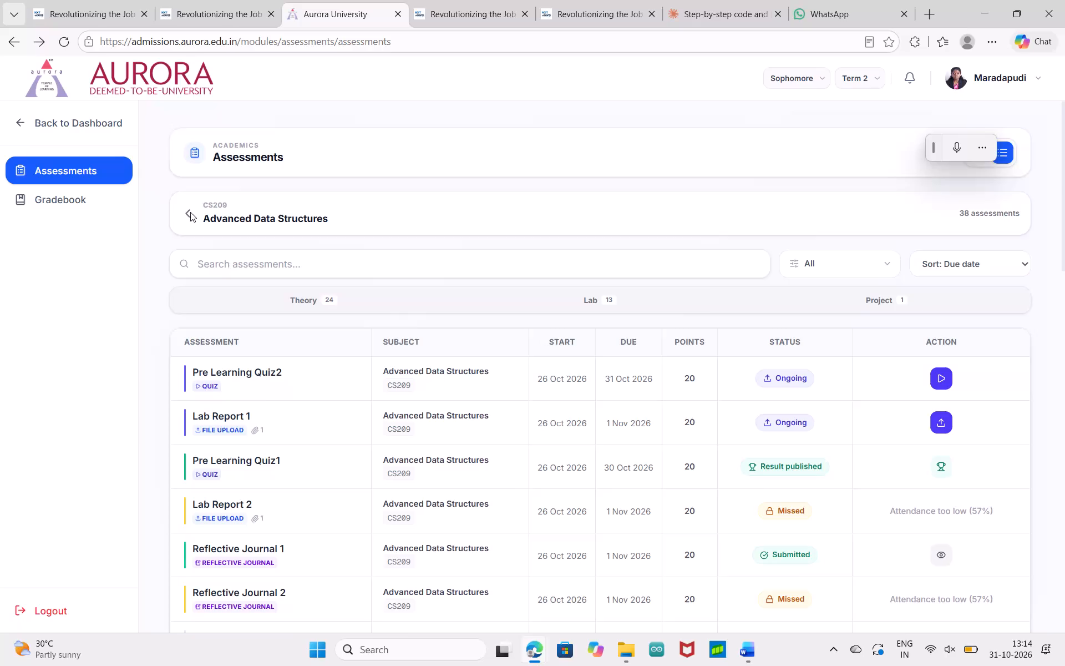
Open the Backend Development Fundamentals assessments and check the details of Reflective Journal 2.
left_click(188, 216)
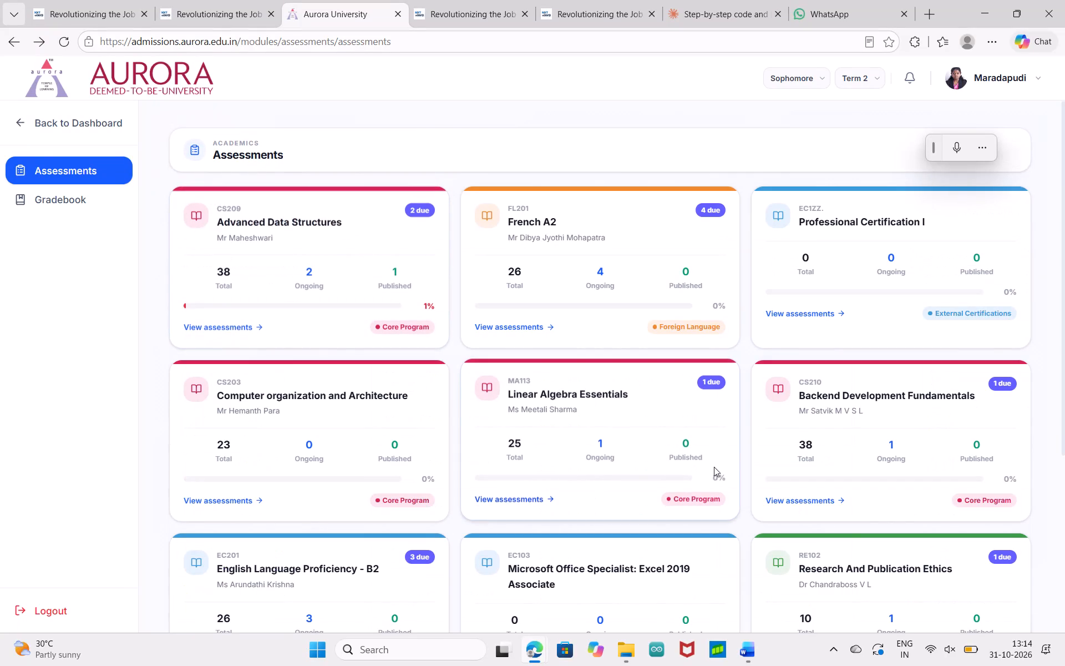
left_click(811, 498)
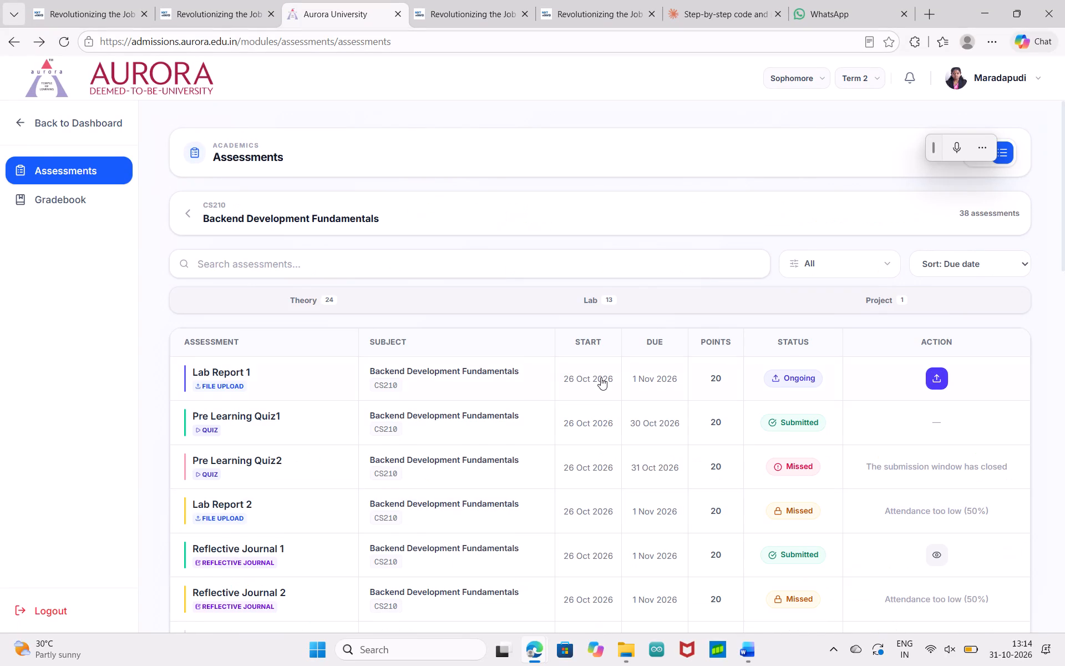
scroll(601, 377, "up", 1)
scroll(601, 377, "down", 2)
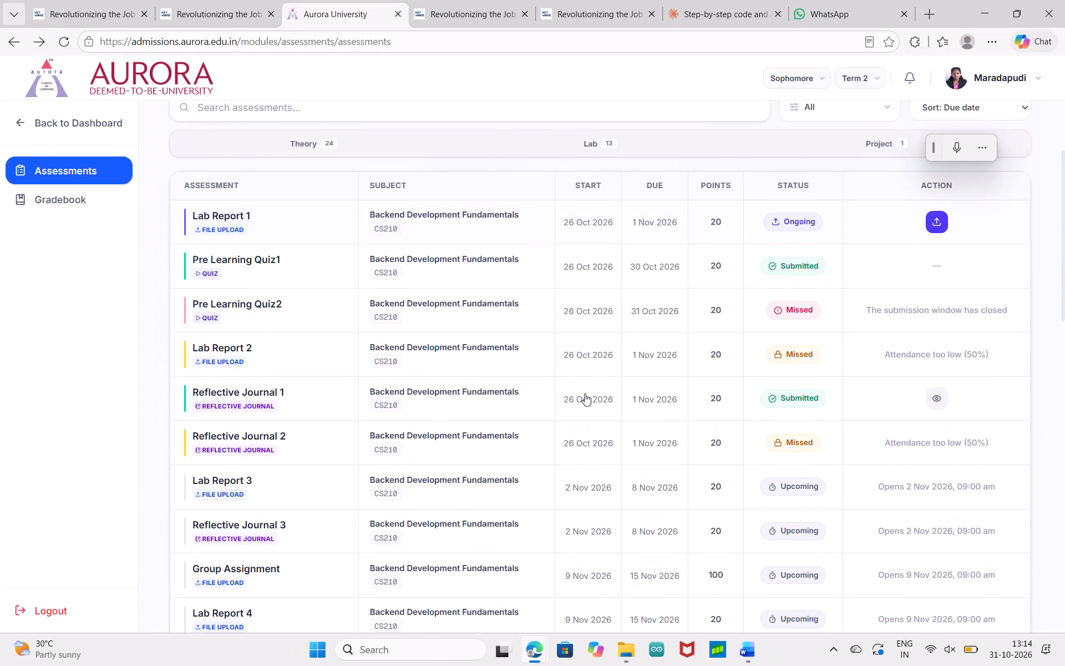
left_click(708, 451)
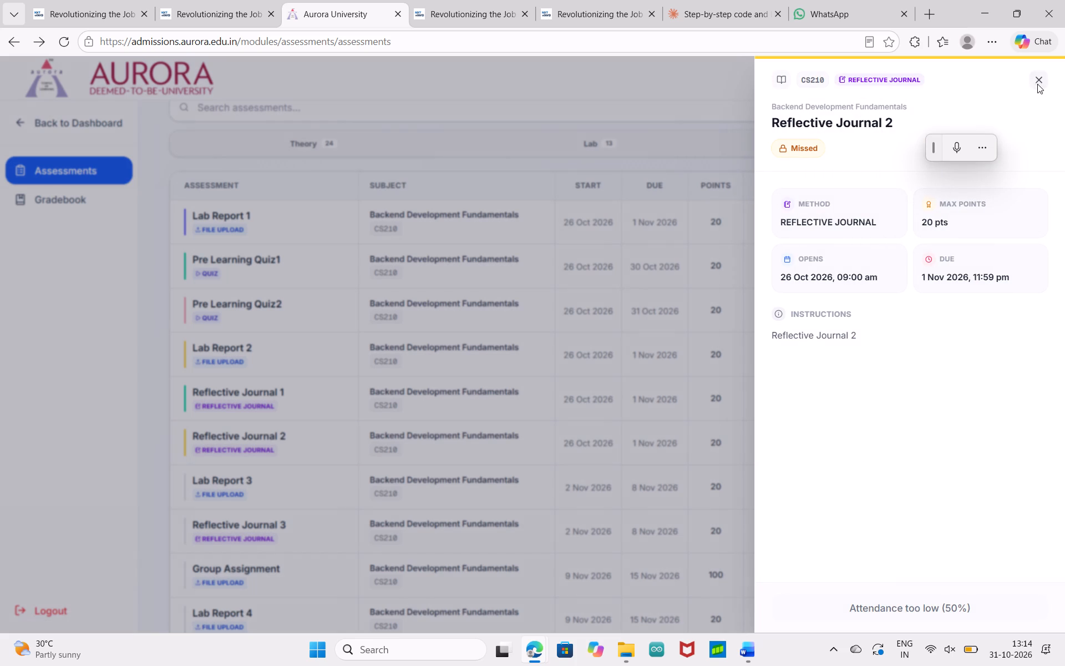
left_click(1037, 82)
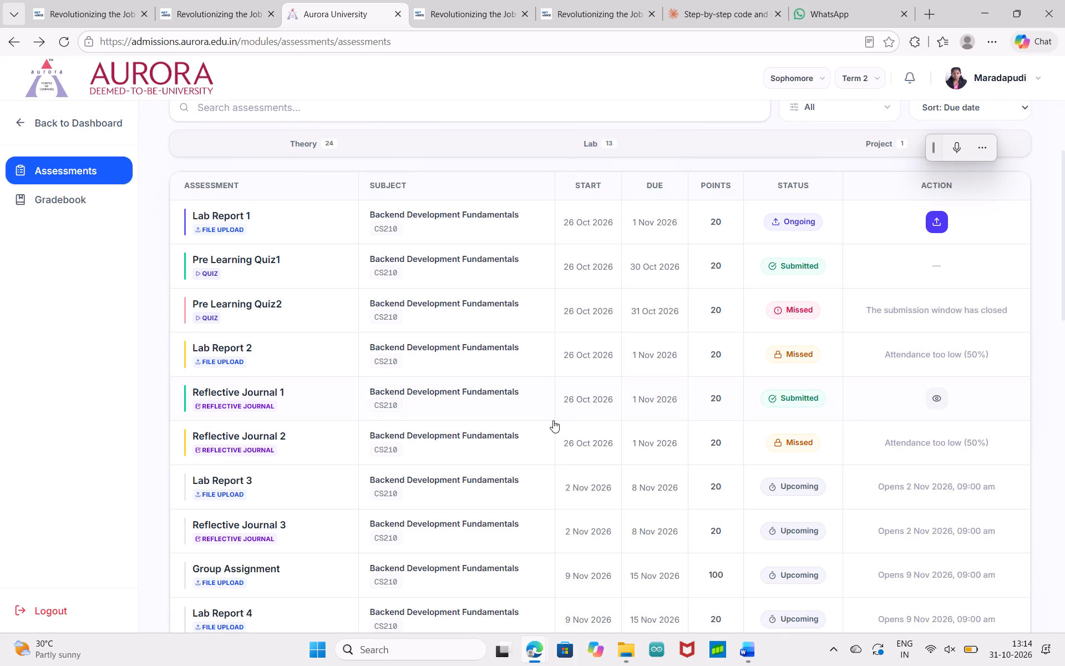
Review the quiz marks for all subjects in the Gradebook.
left_click(75, 203)
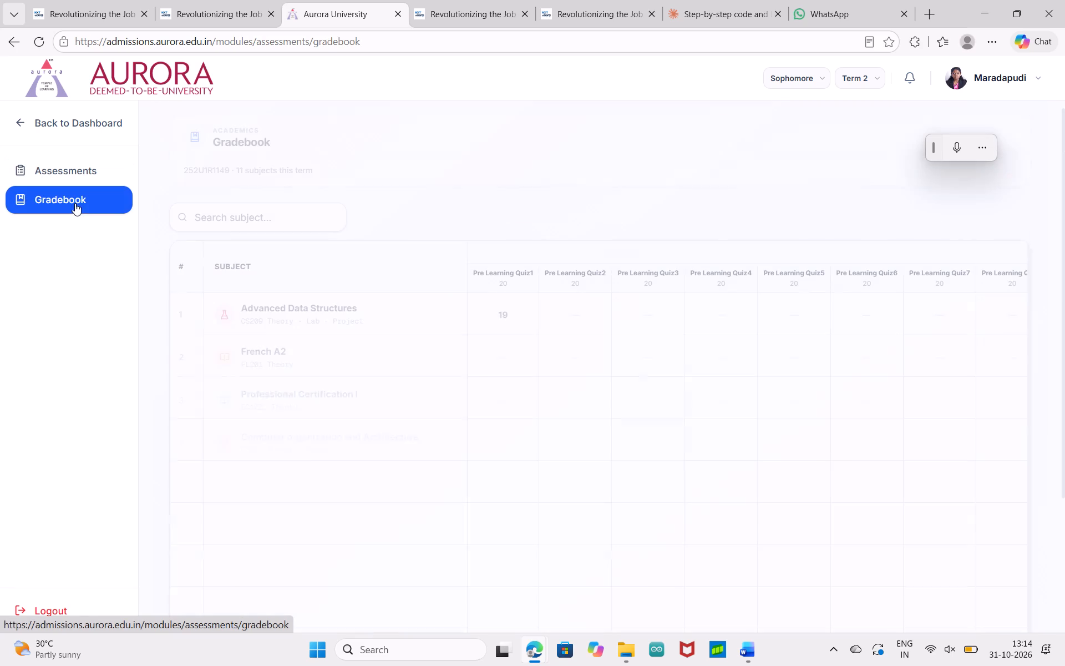
scroll(406, 317, "left", 3)
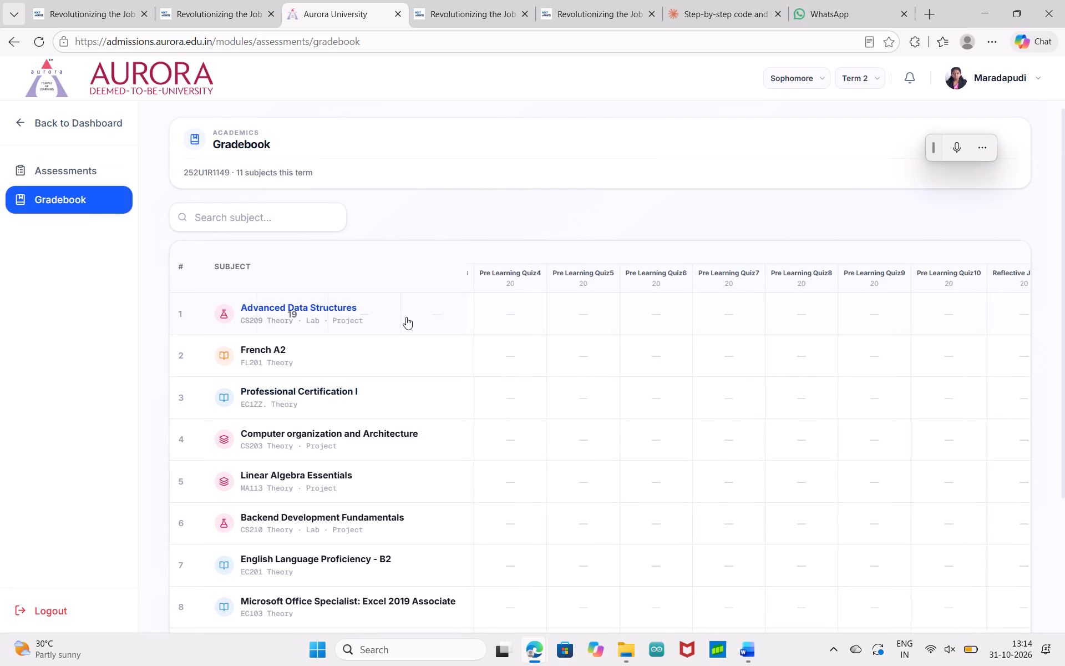
scroll(406, 317, "right", 4)
scroll(406, 317, "down", 2)
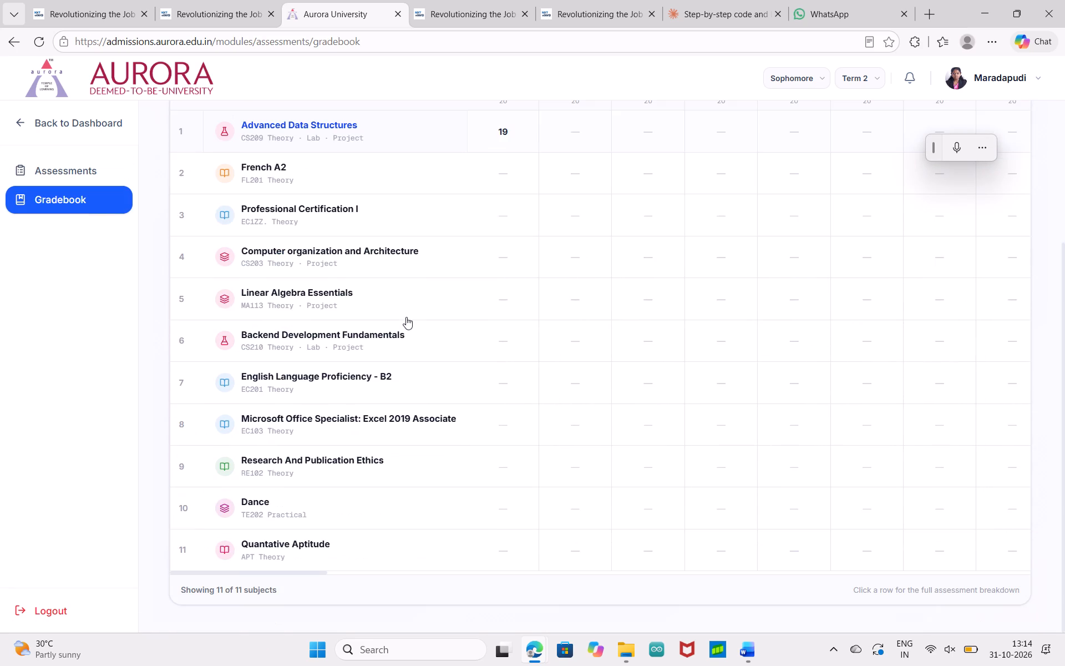
scroll(406, 317, "up", 4)
Check the Lab assessments of Backend Development Fundamentals and return to the subject overview.
left_click(94, 176)
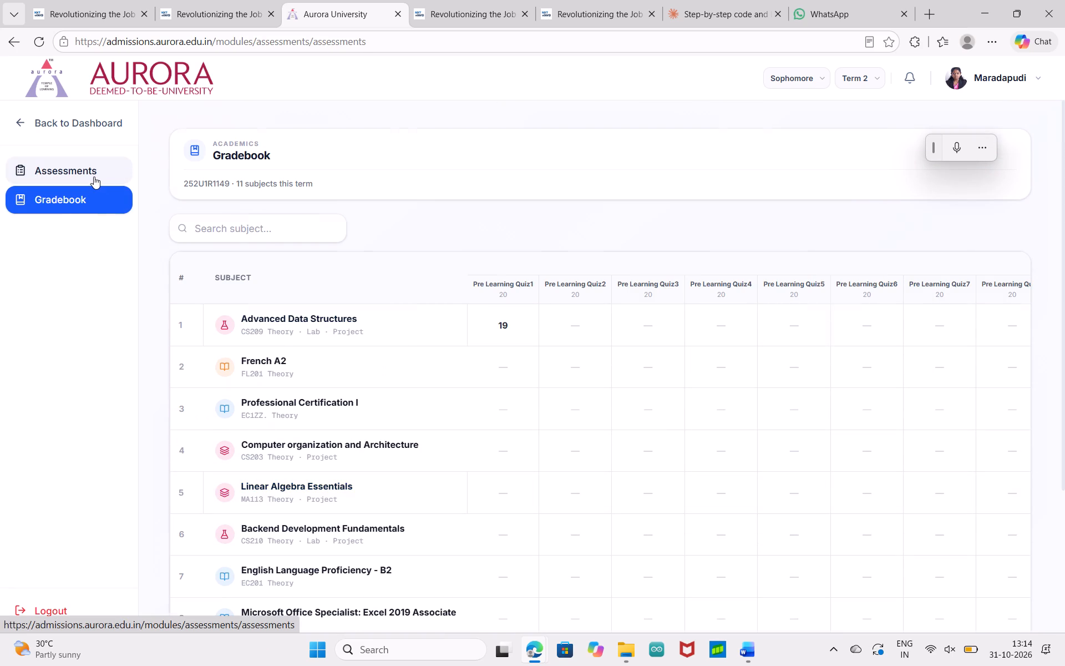
left_click(557, 300)
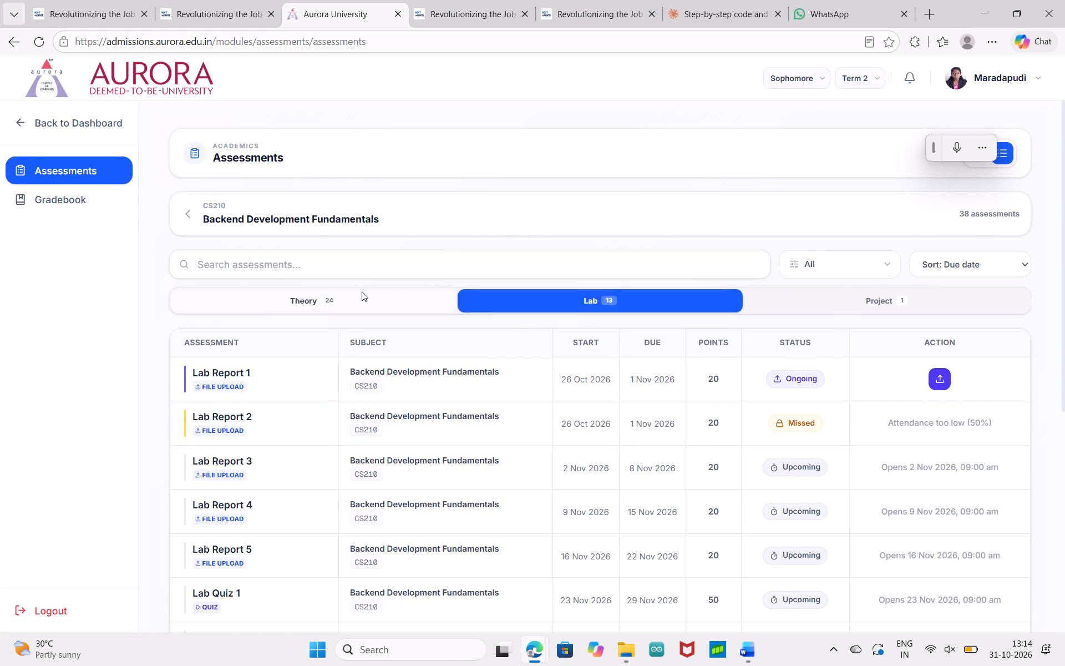
left_click(190, 216)
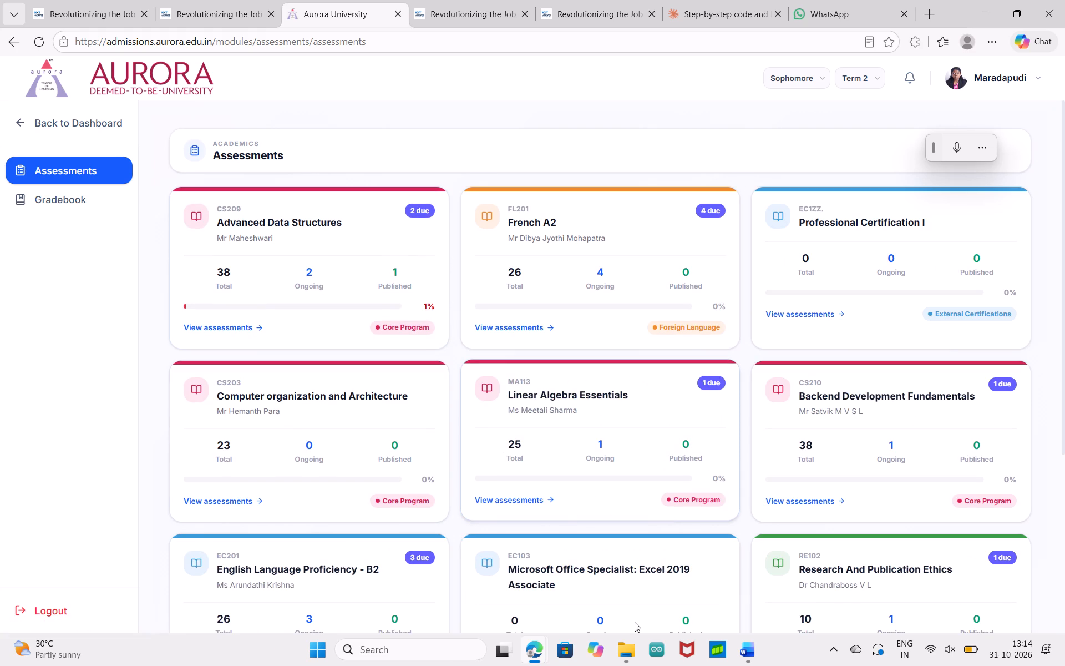
Switch to File Explorer and open the Lab report-3 PDF from the Adbms folder to examine its cover page.
left_click(618, 659)
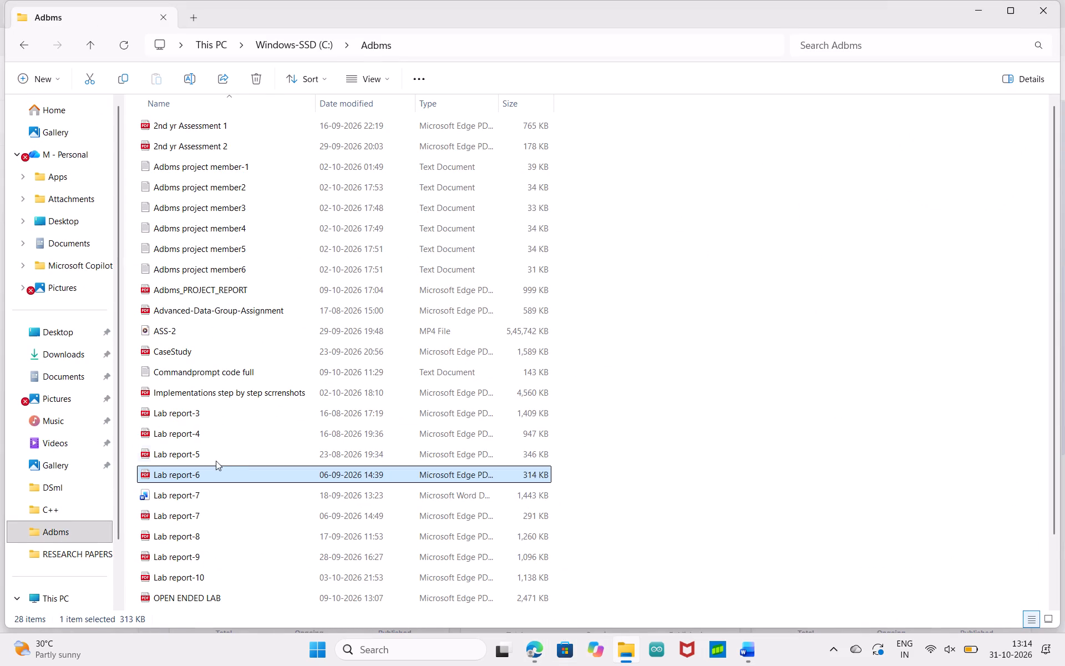
left_click(206, 416)
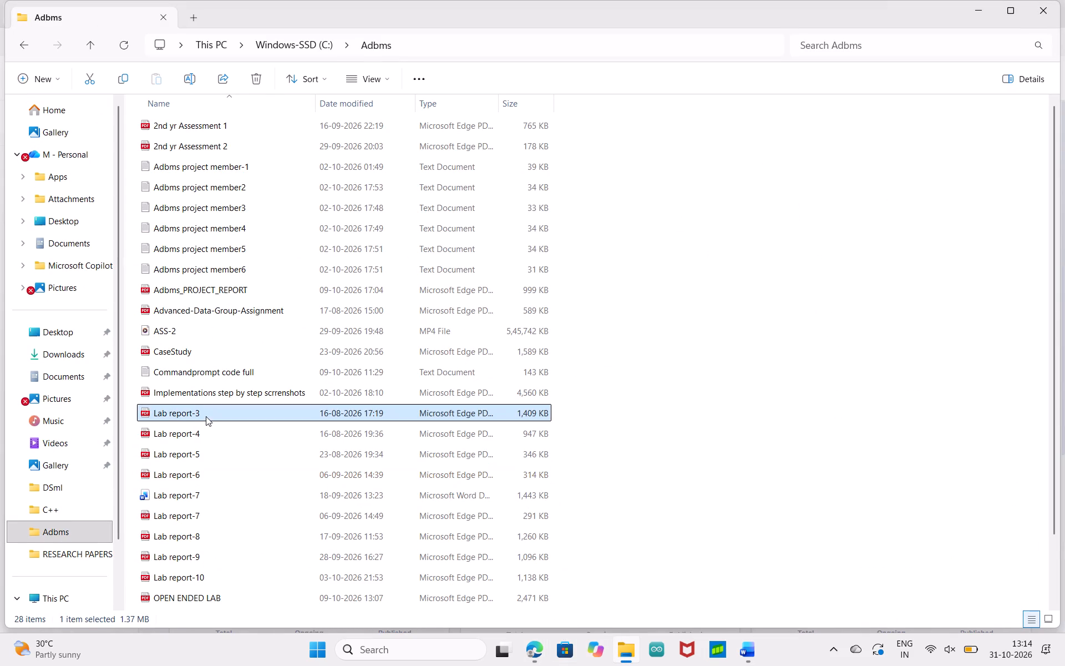
double_click(206, 416)
scroll(429, 539, "down", 1)
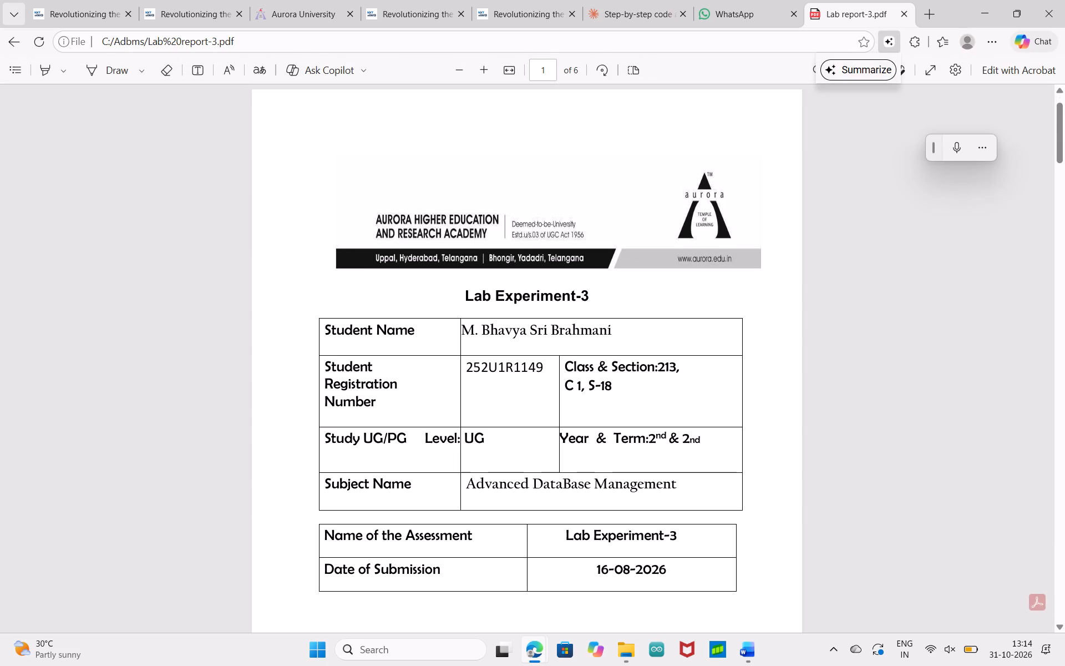
scroll(429, 539, "down", 1)
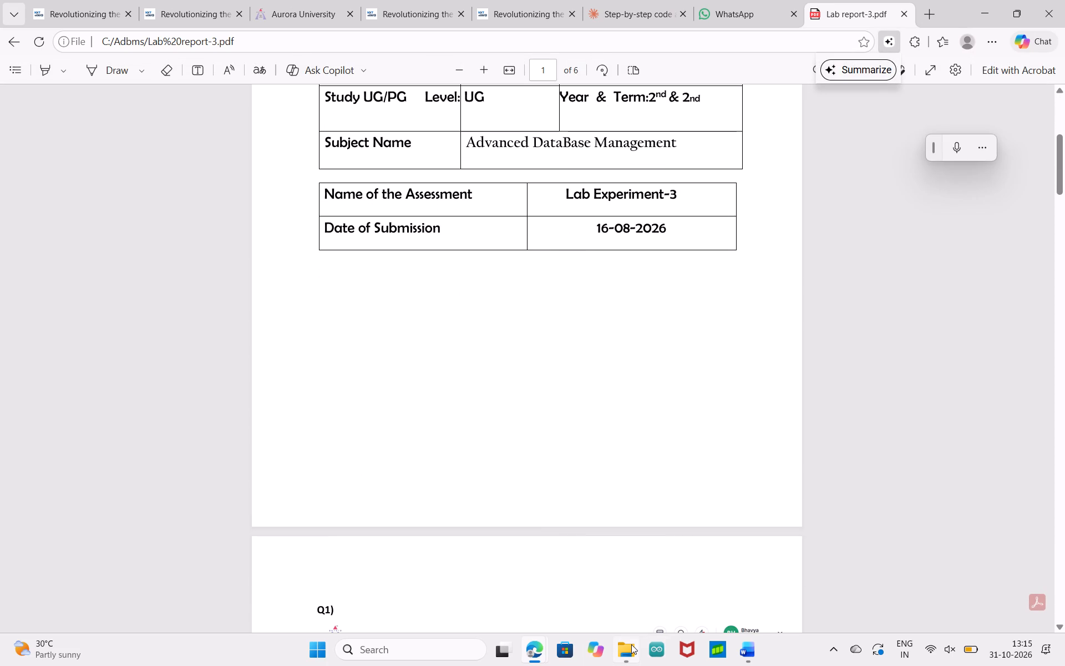
Open the Lab report-10 PDF from the Adbms folder and examine its cover page and layout.
left_click(632, 584)
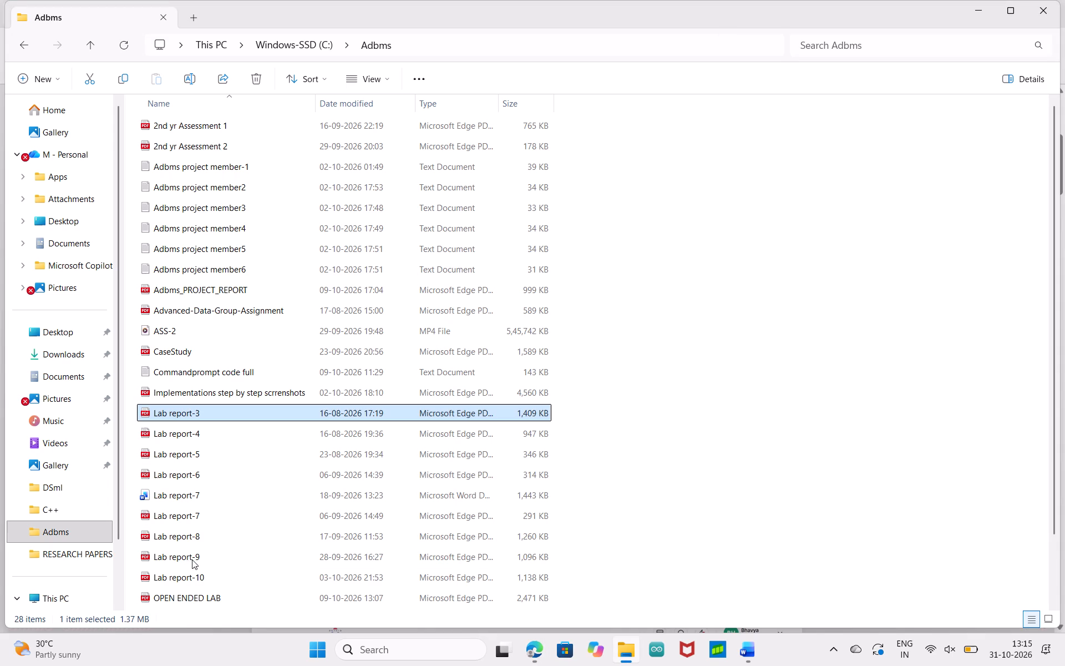
double_click(200, 574)
scroll(331, 382, "down", 1)
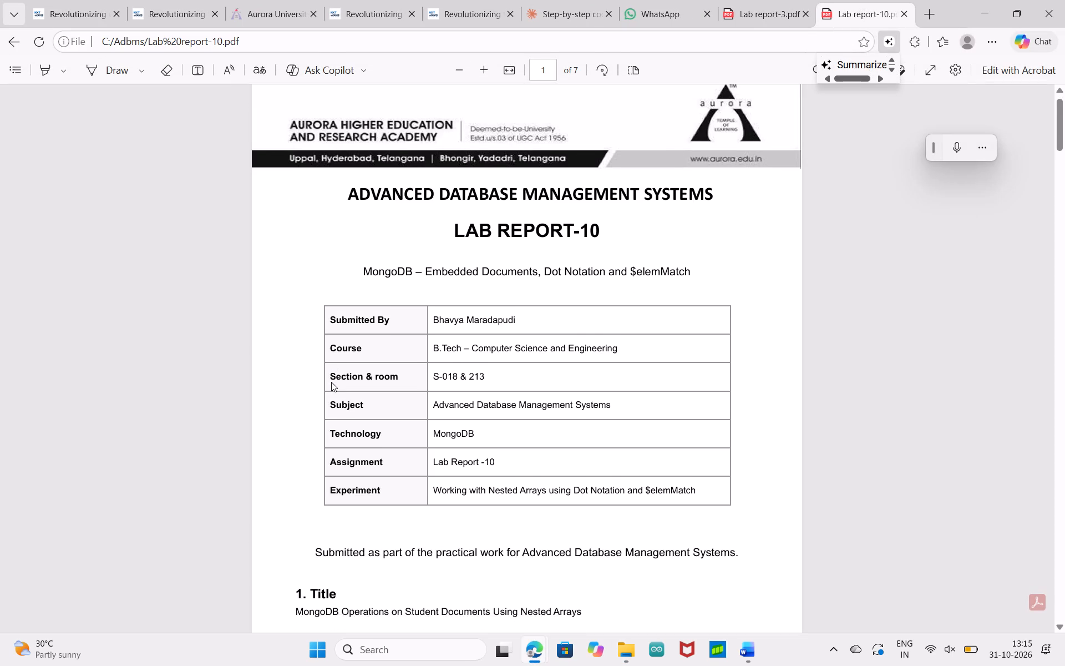
scroll(331, 382, "down", 3)
scroll(331, 382, "up", 7)
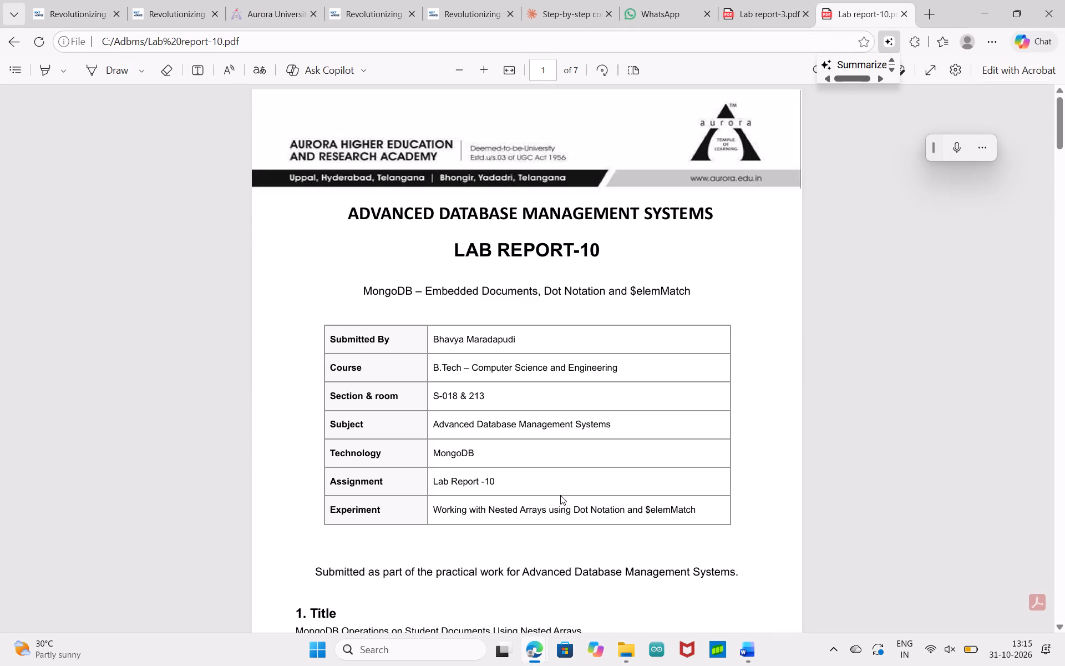
Open the Lab report-10 PDF from the Adbms folder in Word, converting it to an editable document, and look through its pages.
left_click(618, 658)
scroll(585, 608, "left", 2)
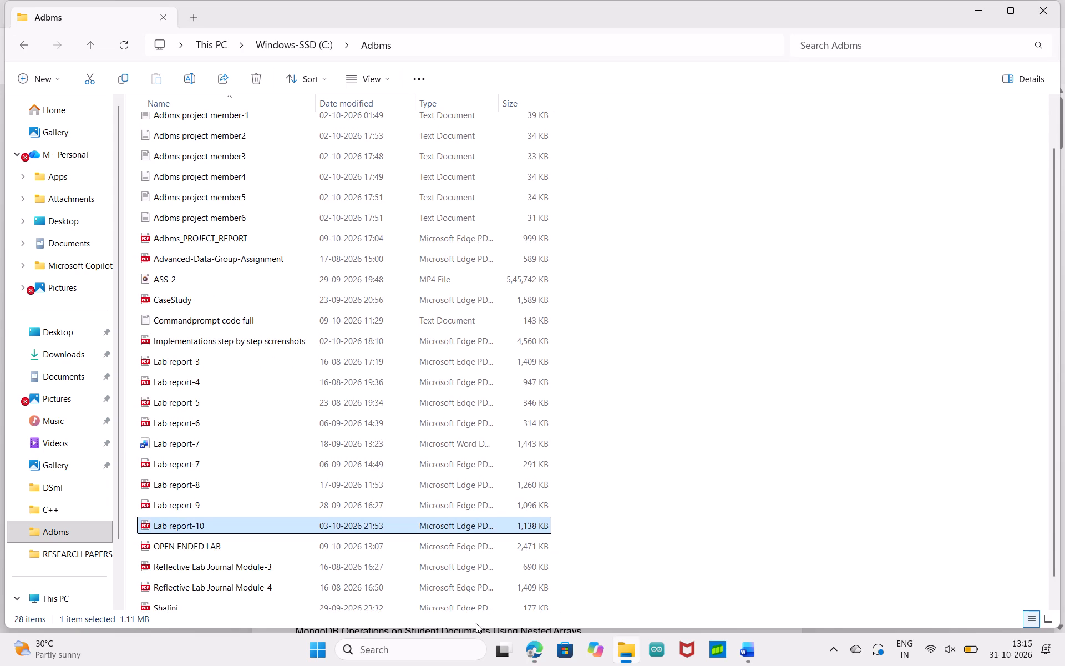
right_click(390, 516)
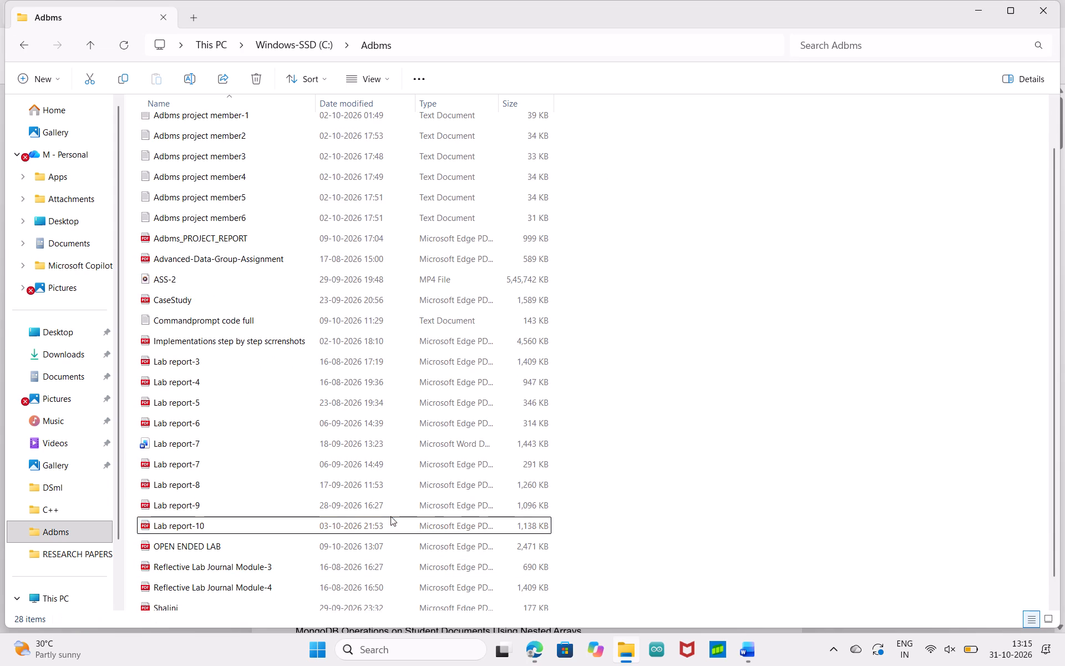
left_click(282, 521)
right_click(282, 521)
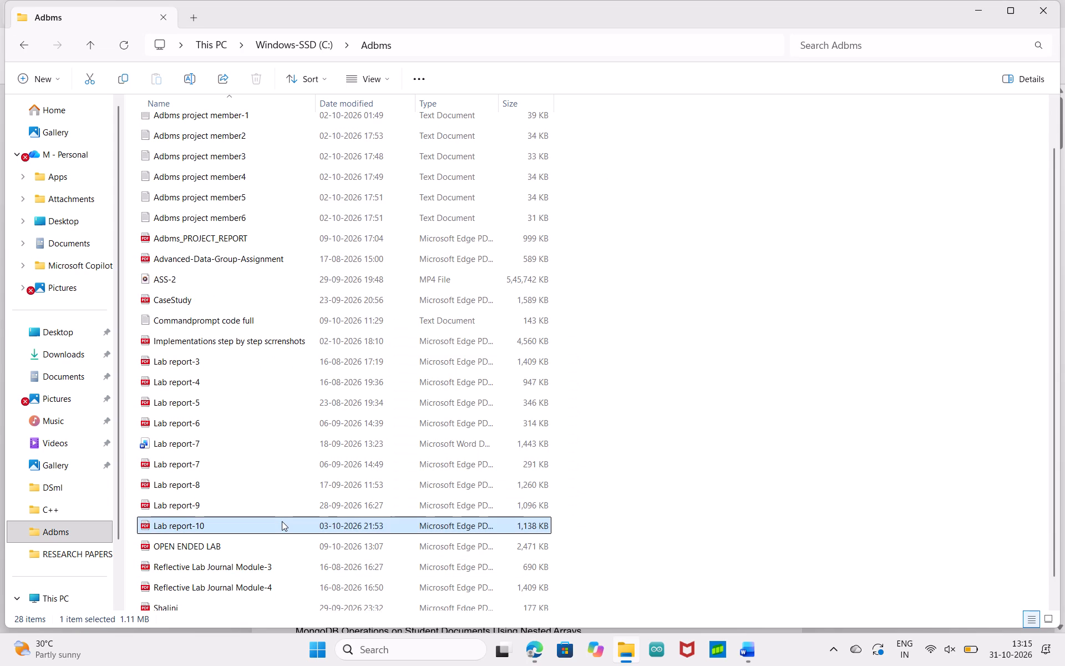
left_click_drag(282, 521, 327, 282)
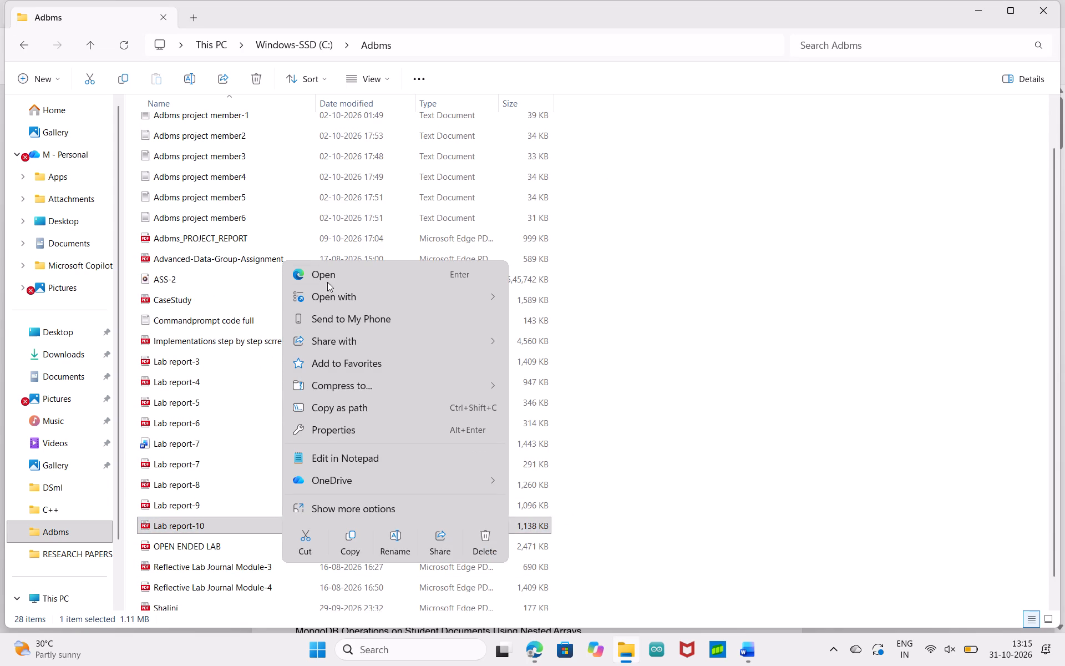
left_click_drag(327, 282, 345, 296)
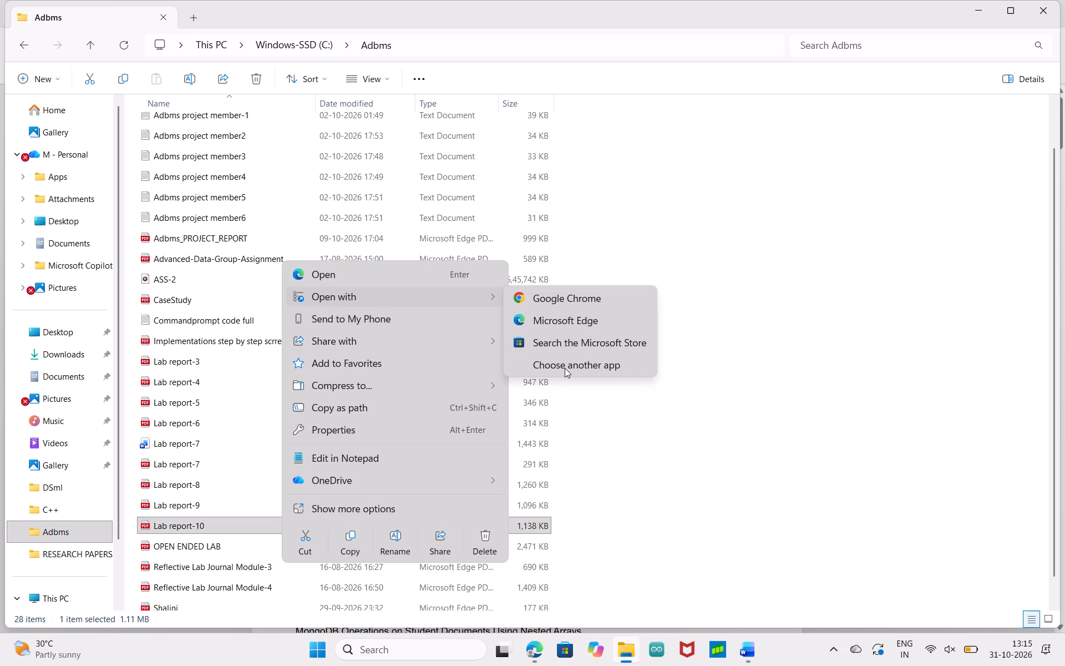
left_click(565, 368)
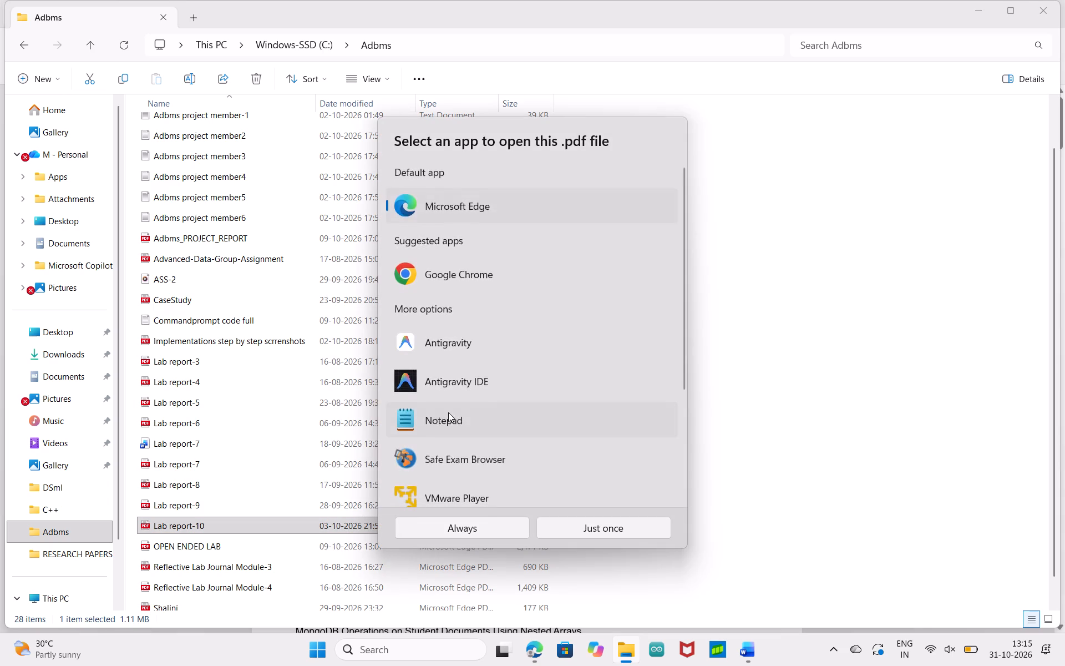
scroll(448, 412, "down", 2)
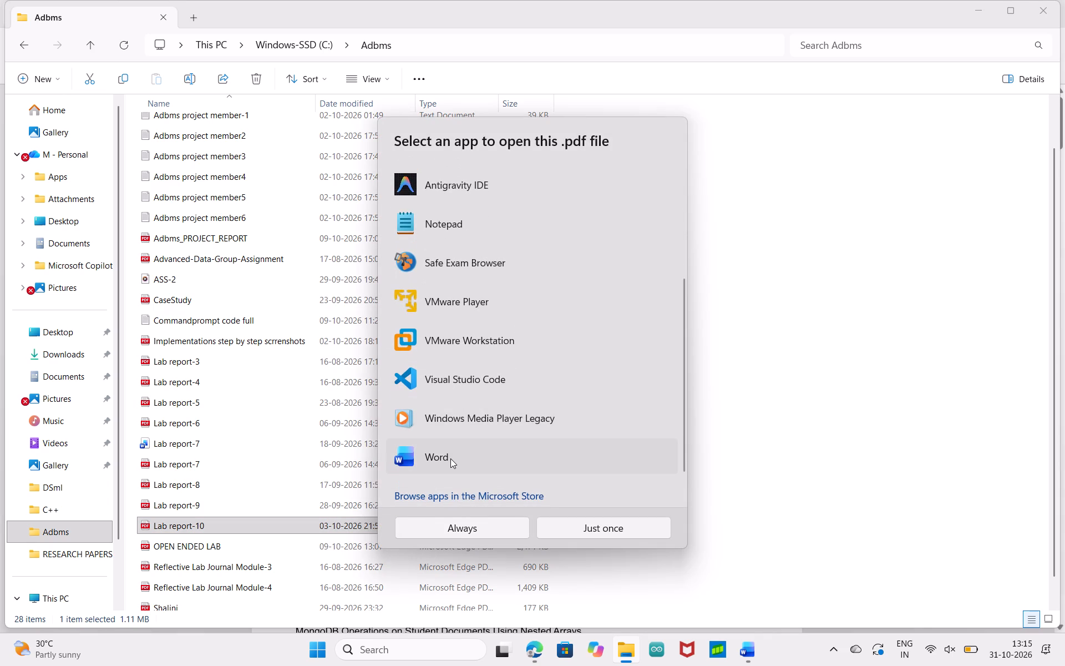
left_click(450, 458)
double_click(450, 458)
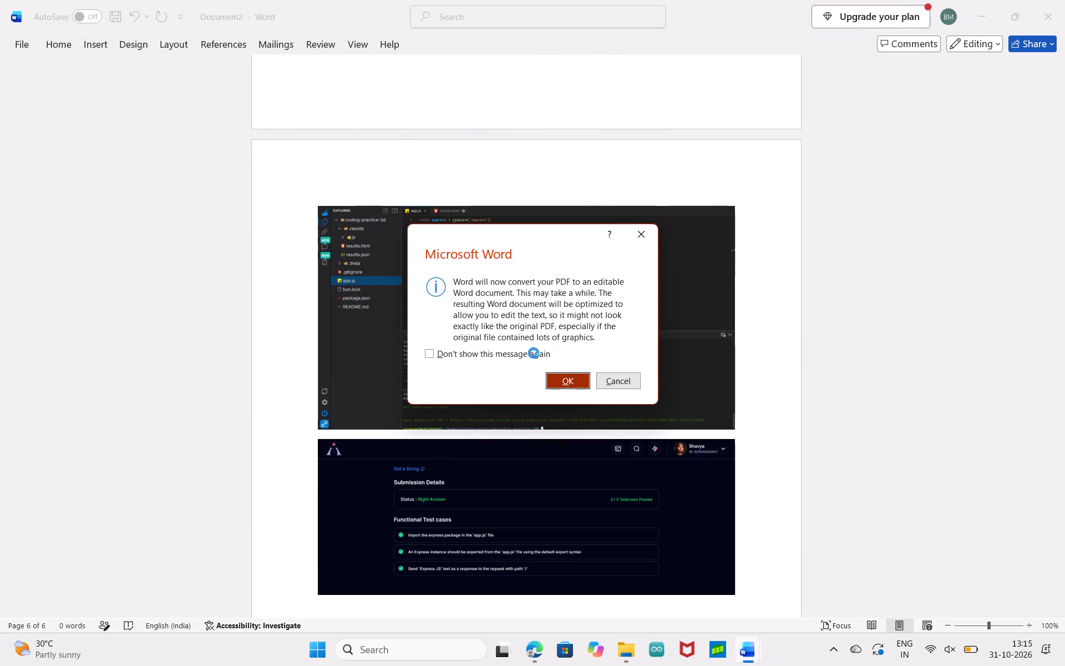
left_click(567, 380)
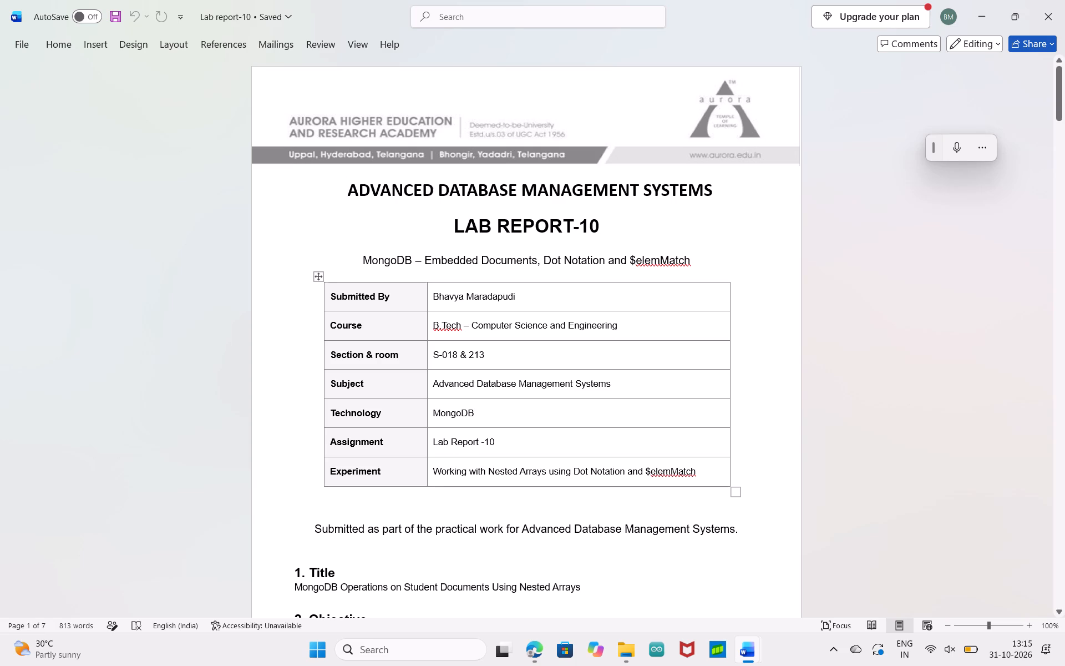
scroll(569, 234, "down", 3)
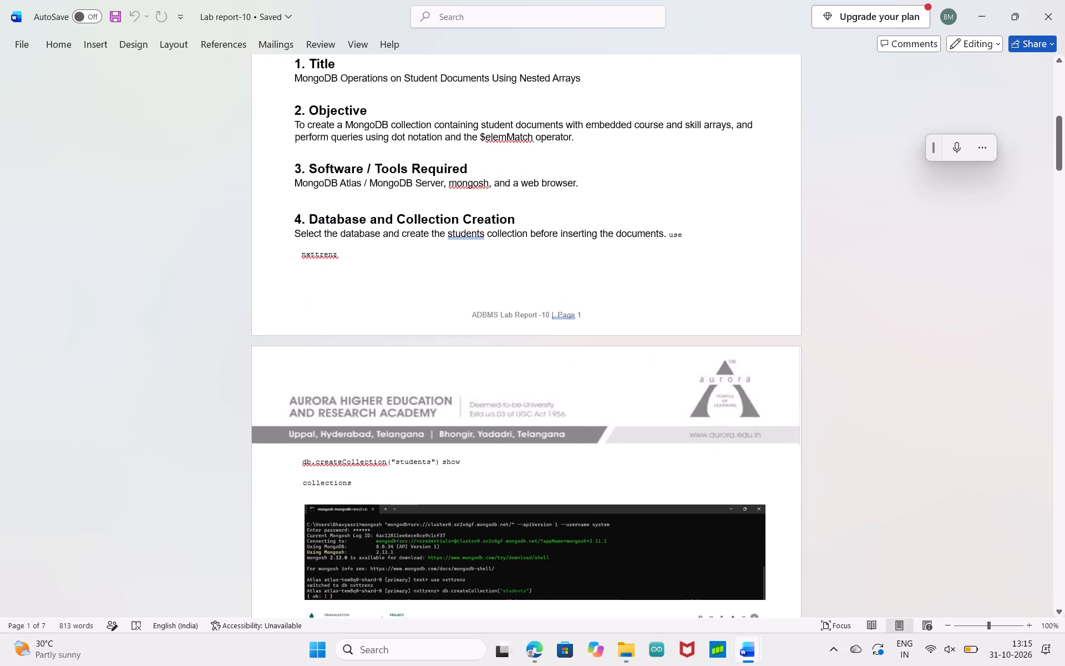
scroll(569, 234, "down", 4)
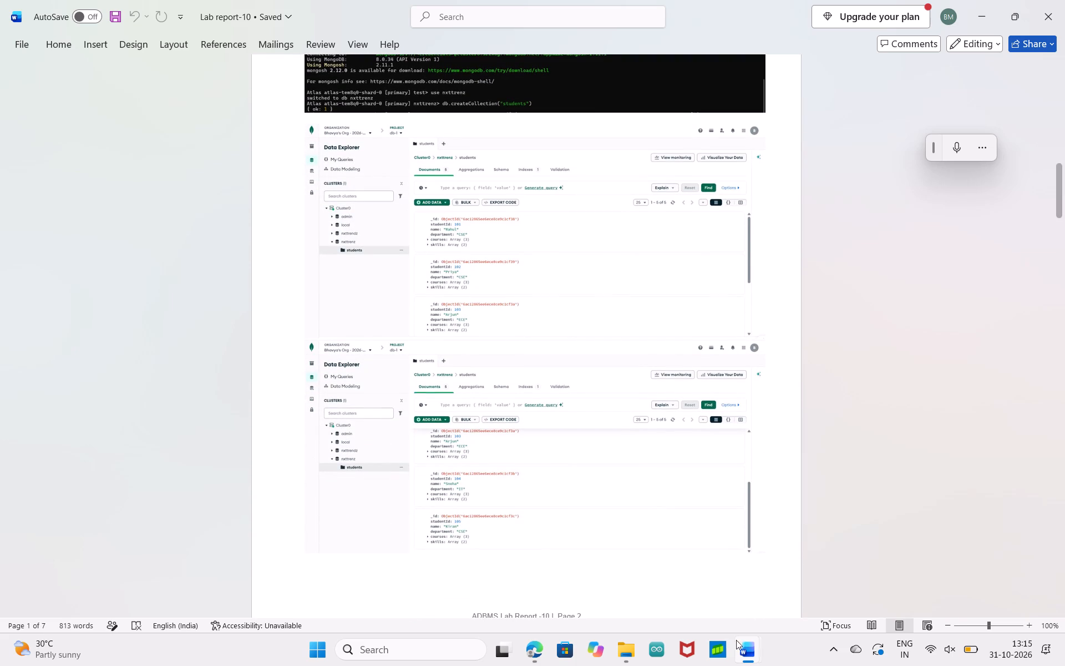
Switch to Document2 in Word and copy the coding practice screenshots from its first page through its last.
left_click(728, 583)
scroll(606, 278, "up", 10)
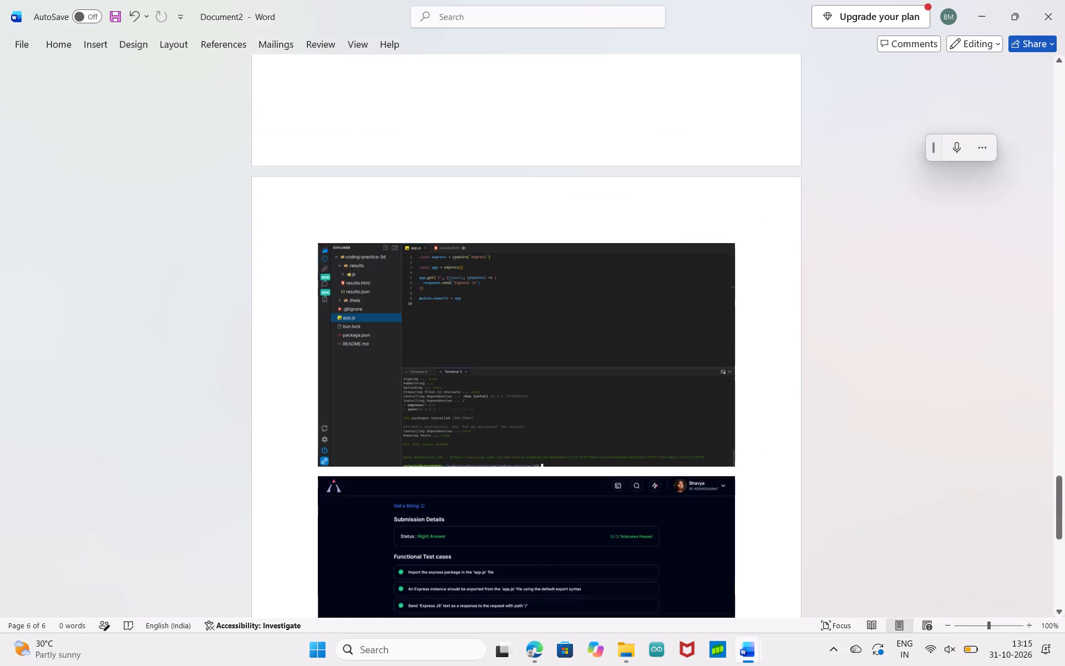
scroll(606, 278, "up", 12)
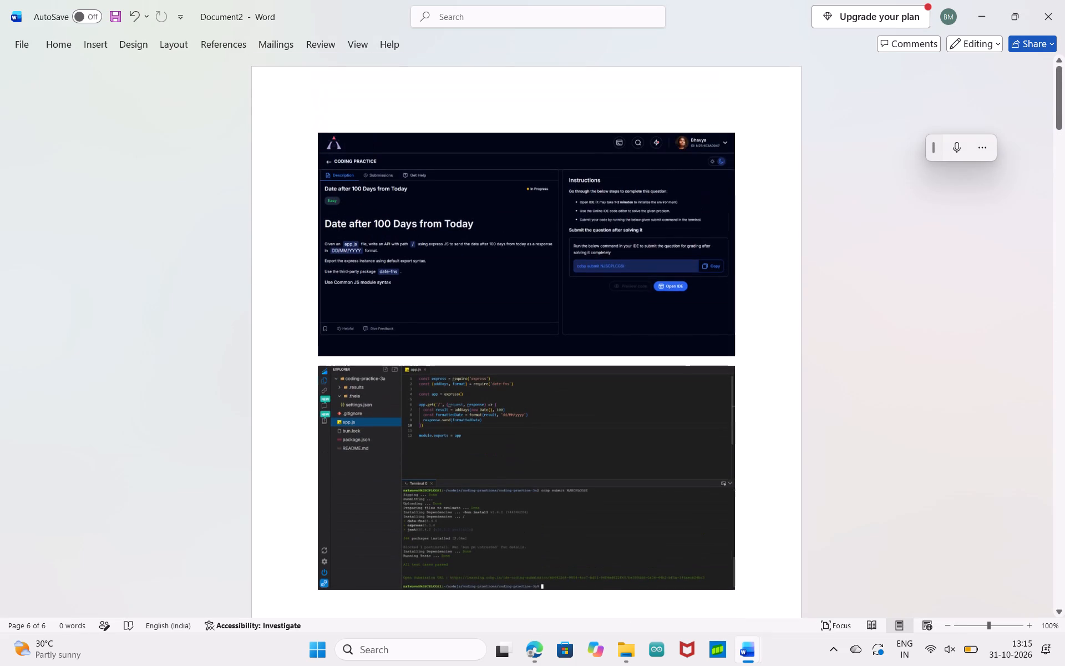
left_click_drag(358, 109, 308, 164)
left_click_drag(308, 164, 379, 665)
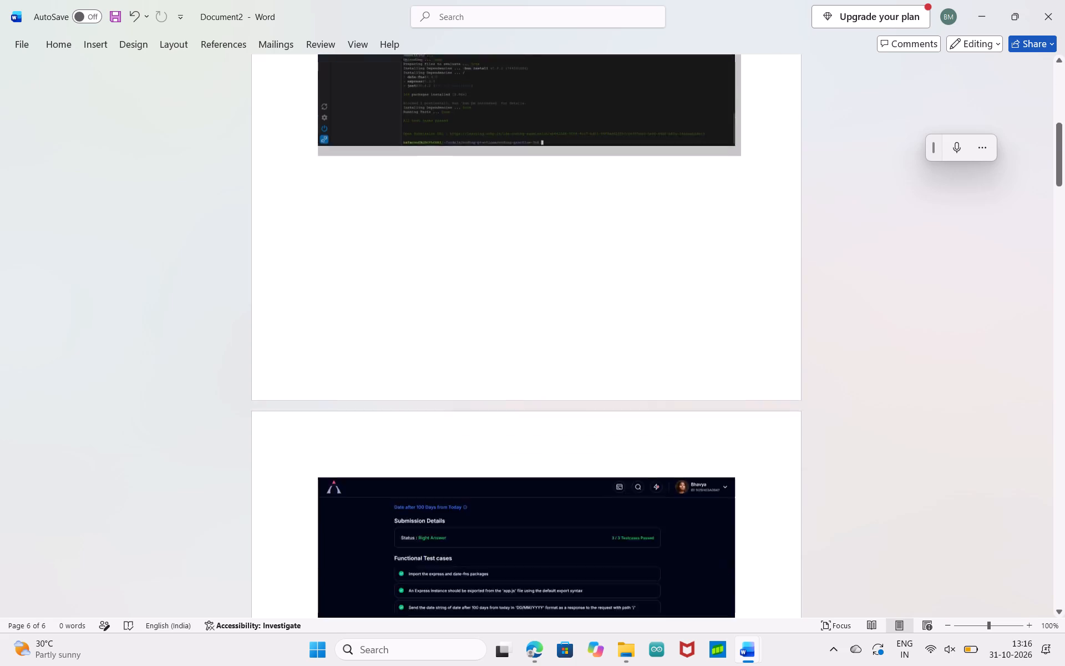
left_click_drag(379, 665, 379, 665)
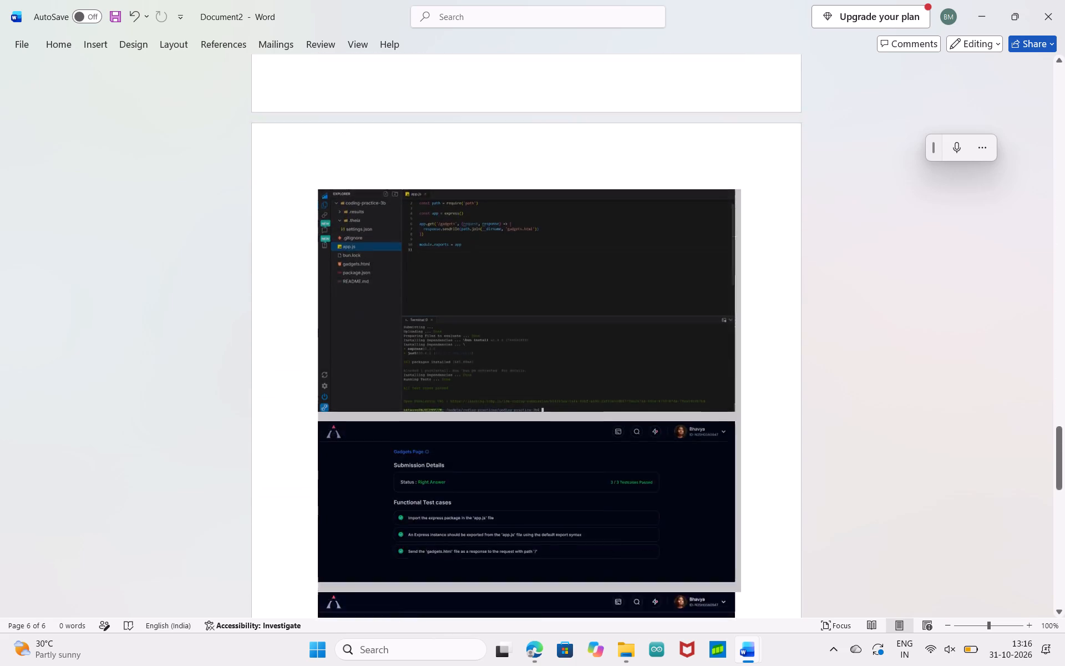
left_click_drag(379, 665, 448, 533)
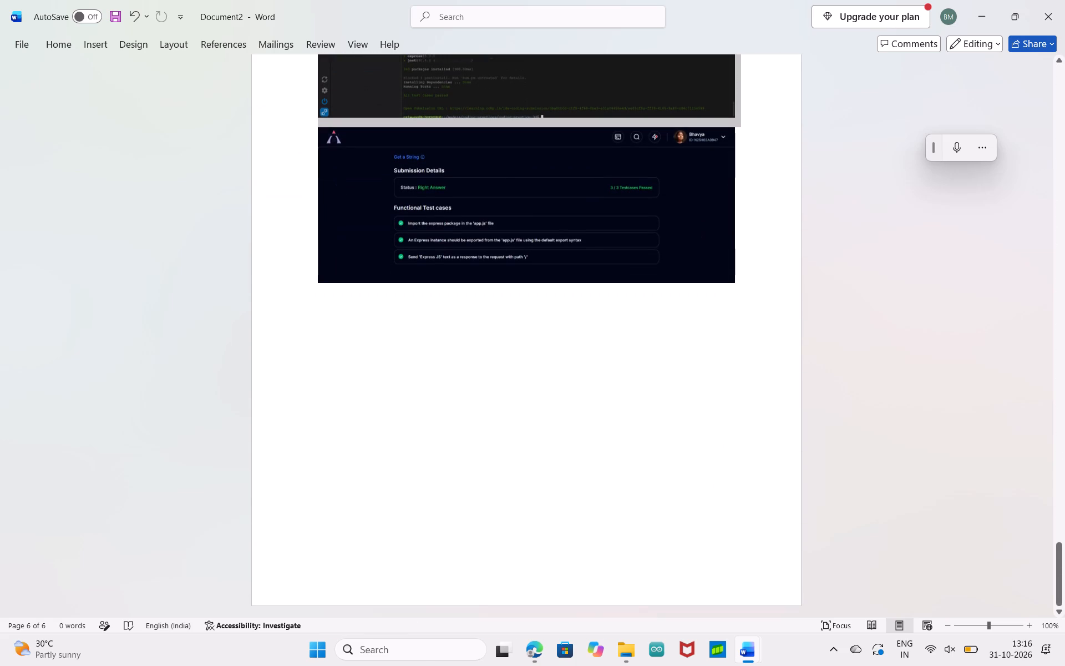
left_click_drag(448, 533, 459, 519)
key("ctrl+c")
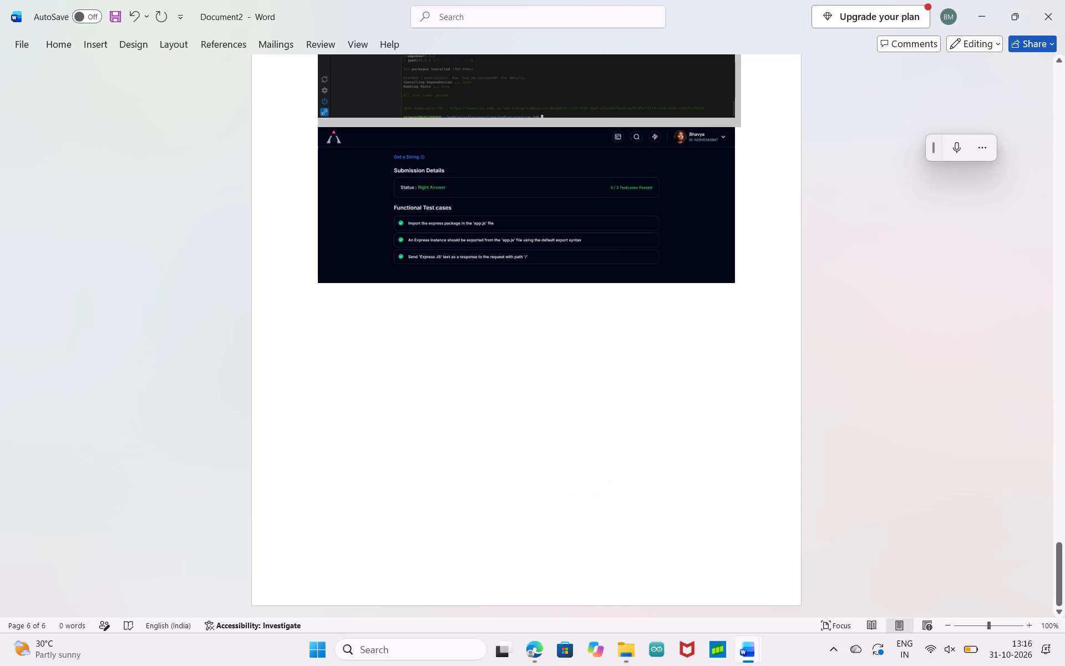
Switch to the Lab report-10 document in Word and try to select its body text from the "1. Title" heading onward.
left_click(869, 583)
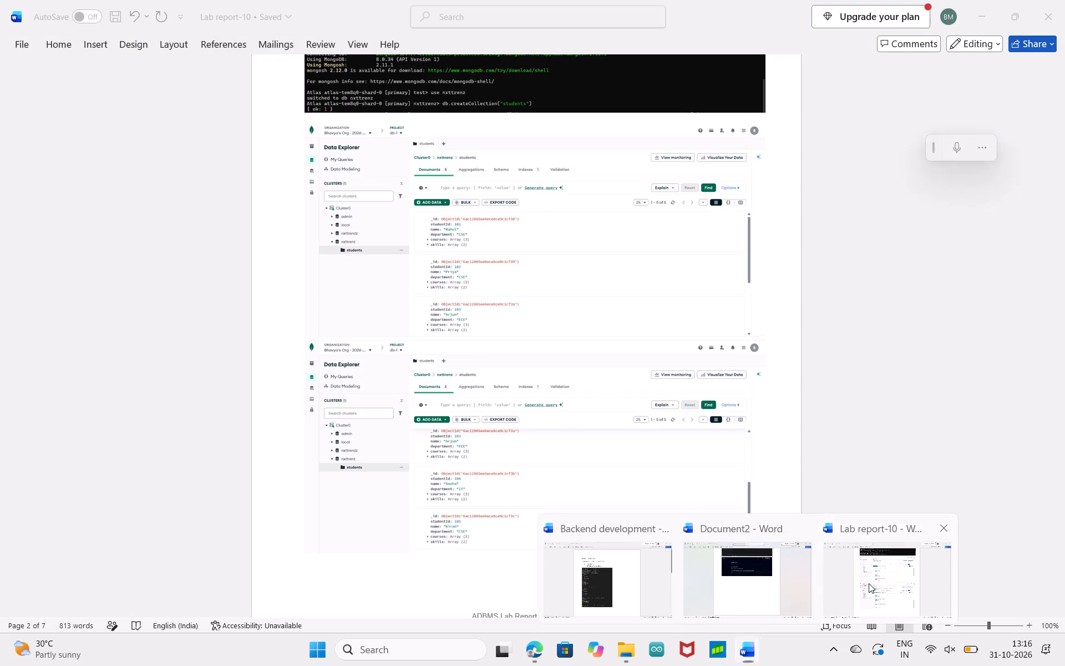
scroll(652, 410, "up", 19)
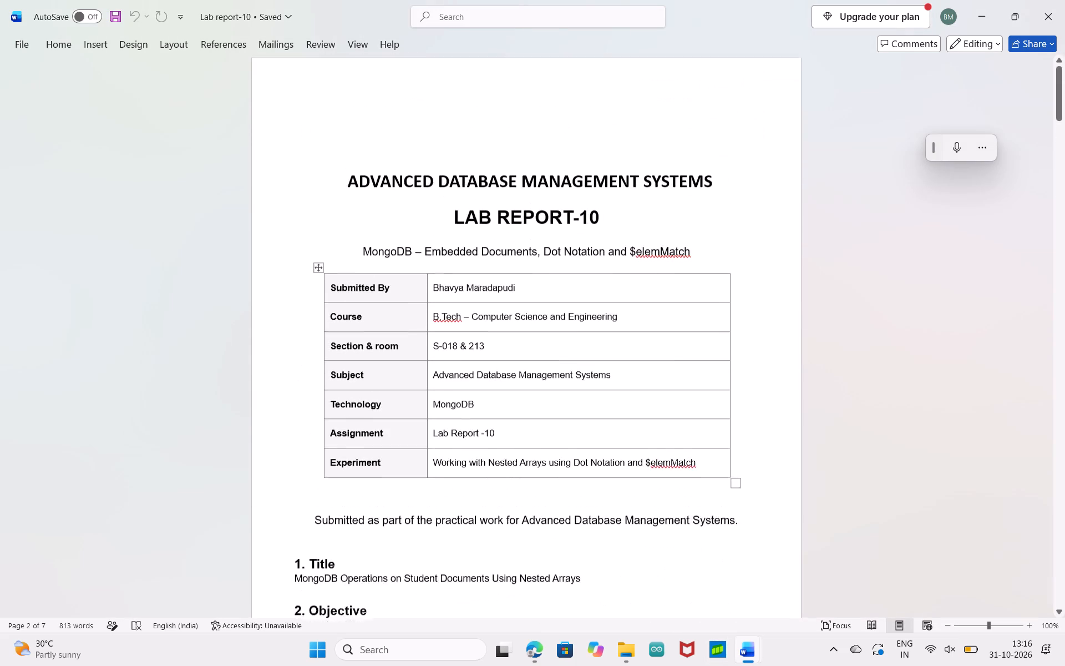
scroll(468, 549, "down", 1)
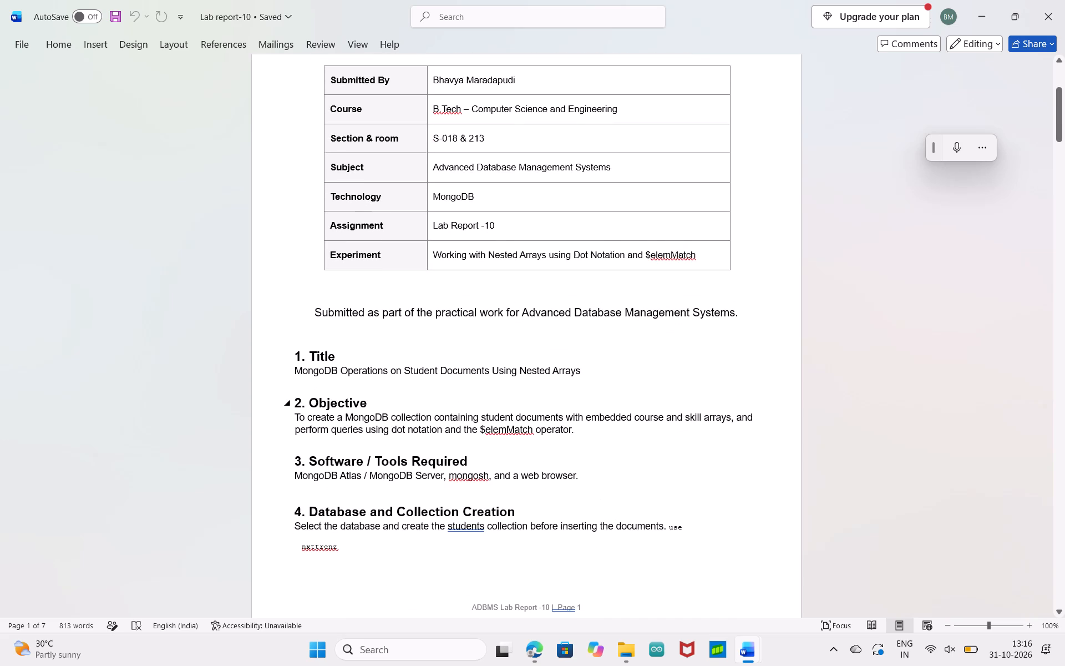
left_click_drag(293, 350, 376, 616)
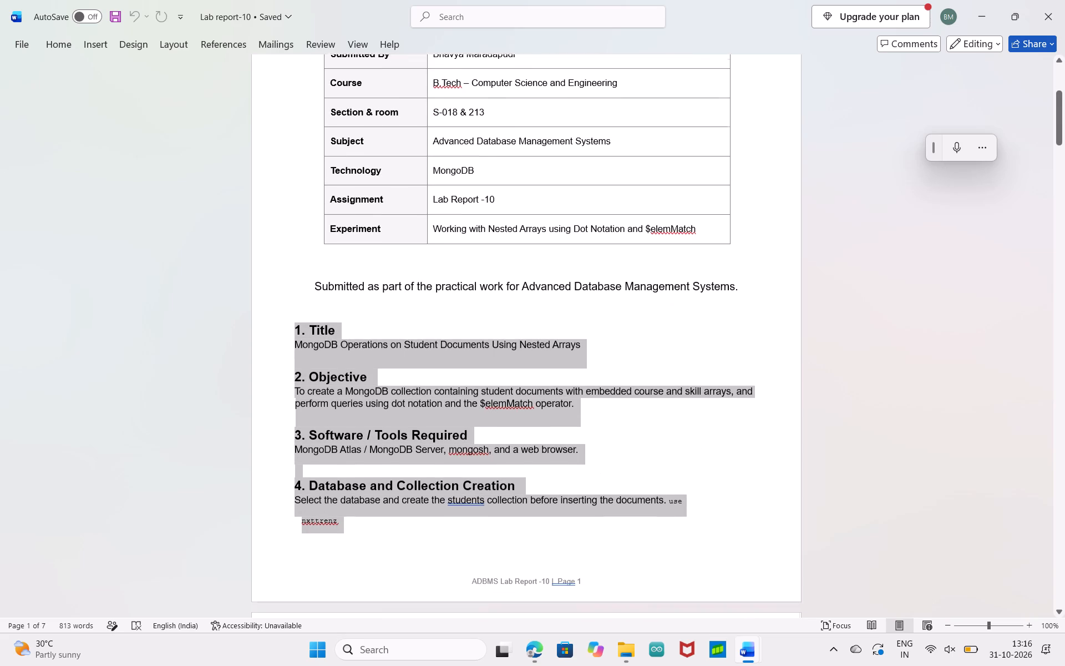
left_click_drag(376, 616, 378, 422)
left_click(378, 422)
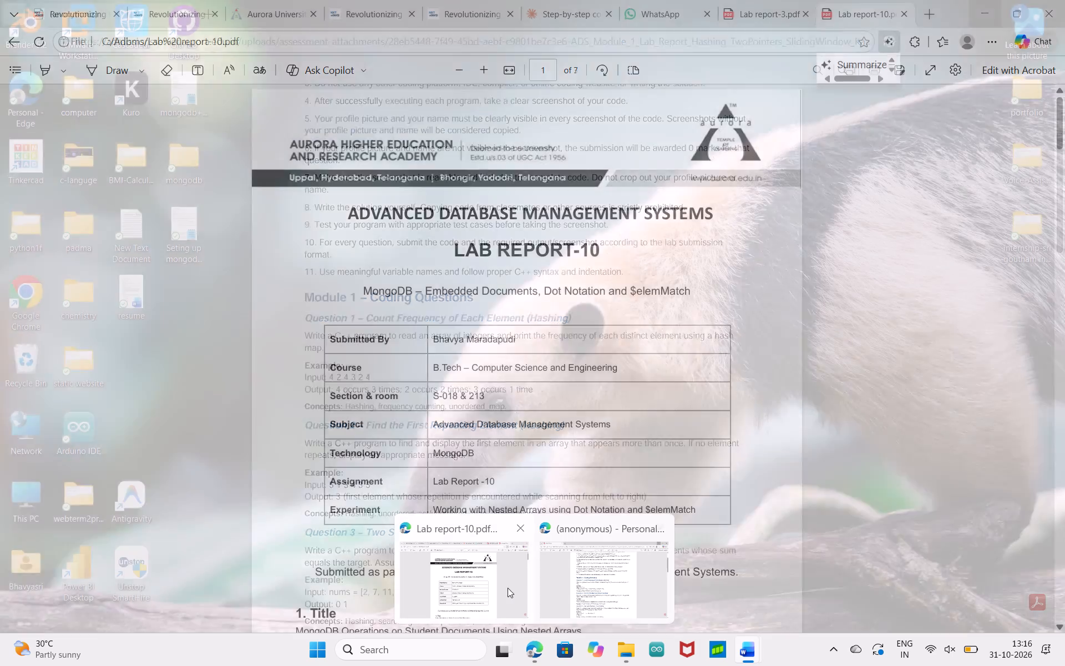
Switch to Edge and examine the Backend Development Fundamentals assessments on the Aurora University page, including the Reflective Journal 2 details.
left_click(505, 586)
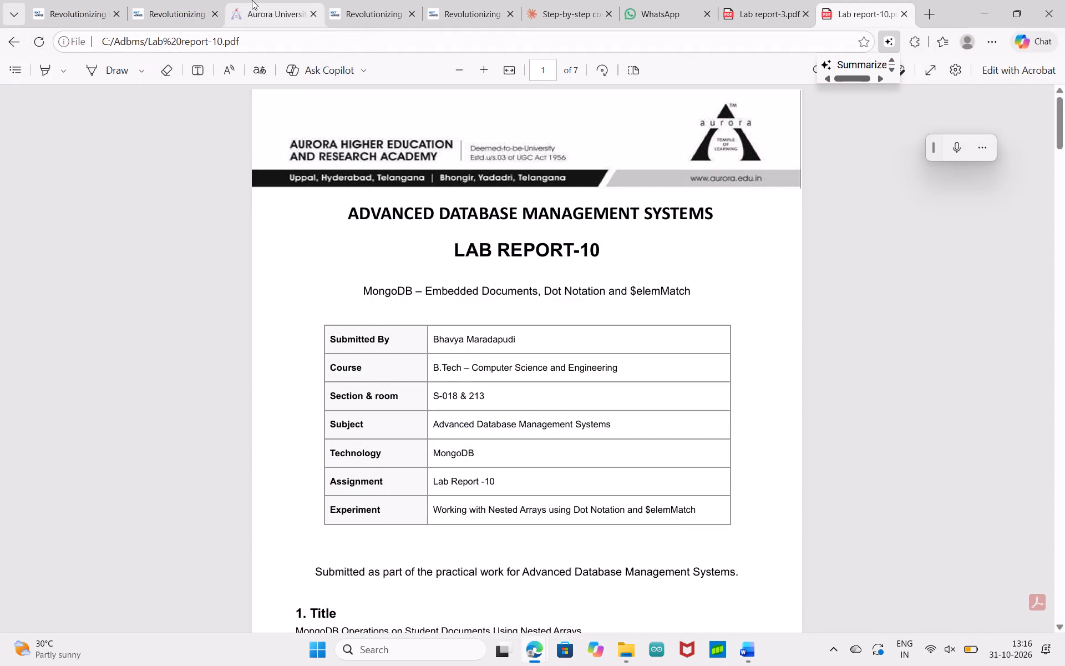
left_click(252, 0)
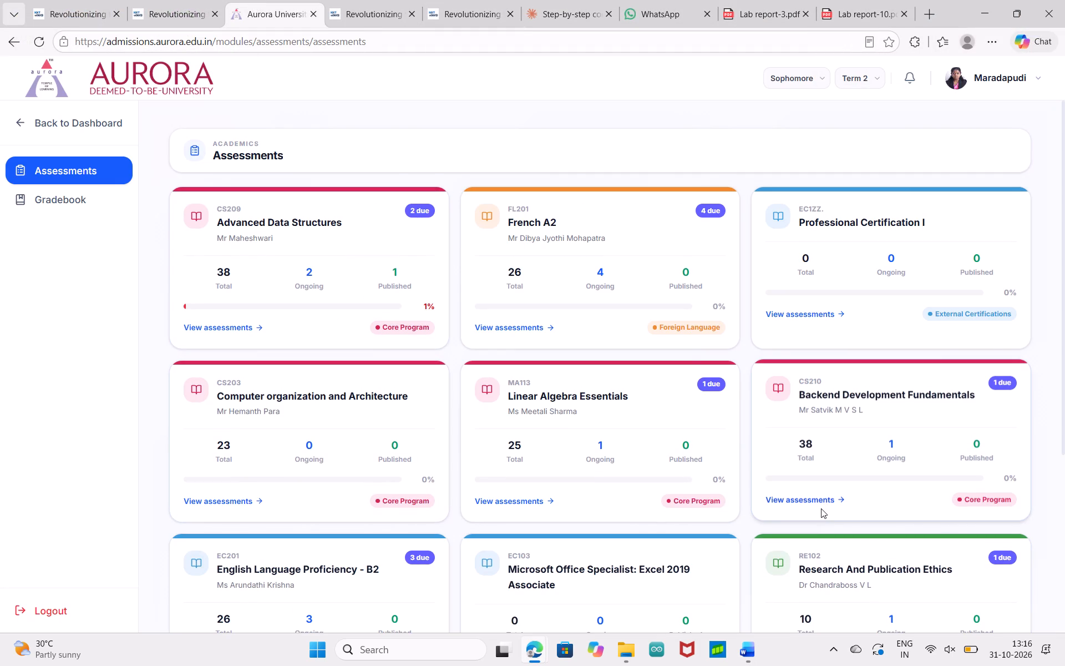
left_click(821, 500)
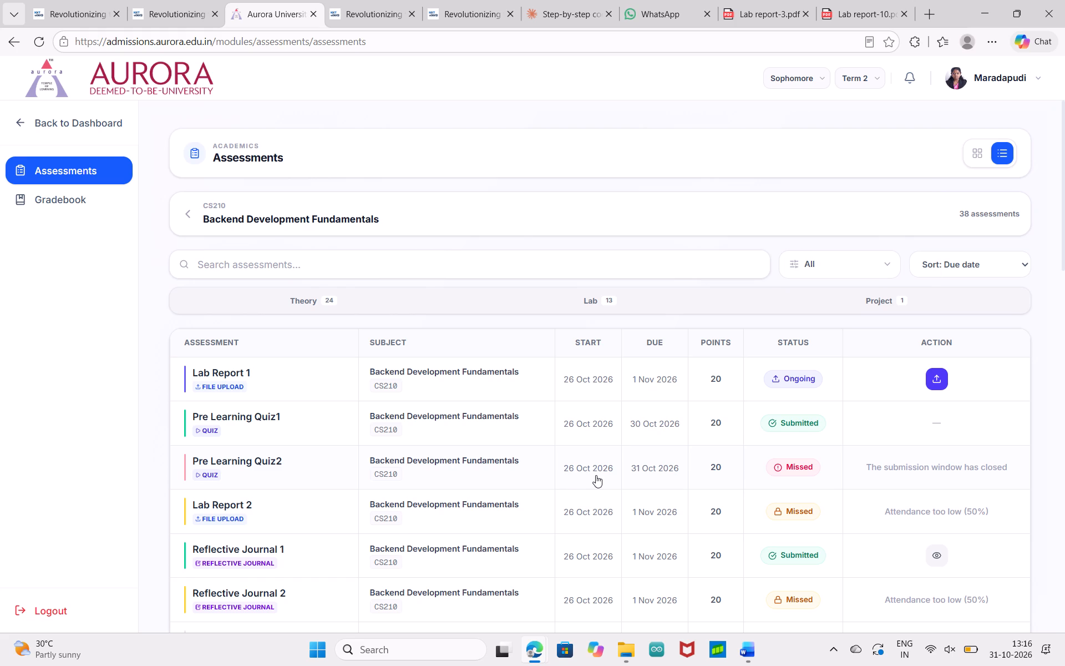
scroll(596, 473, "down", 1)
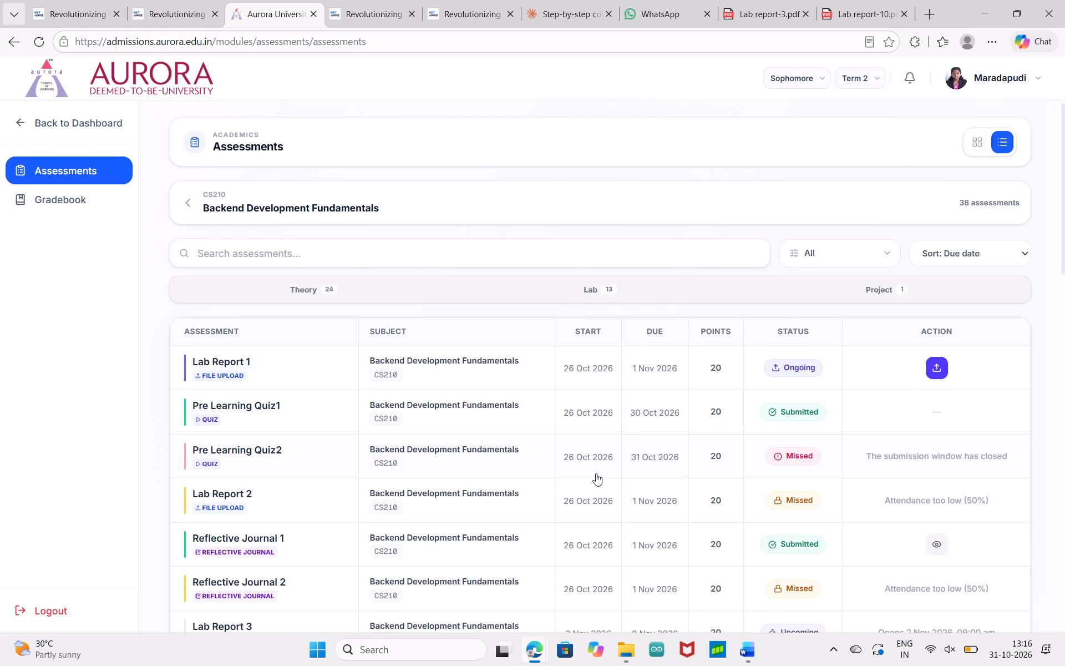
left_click(628, 594)
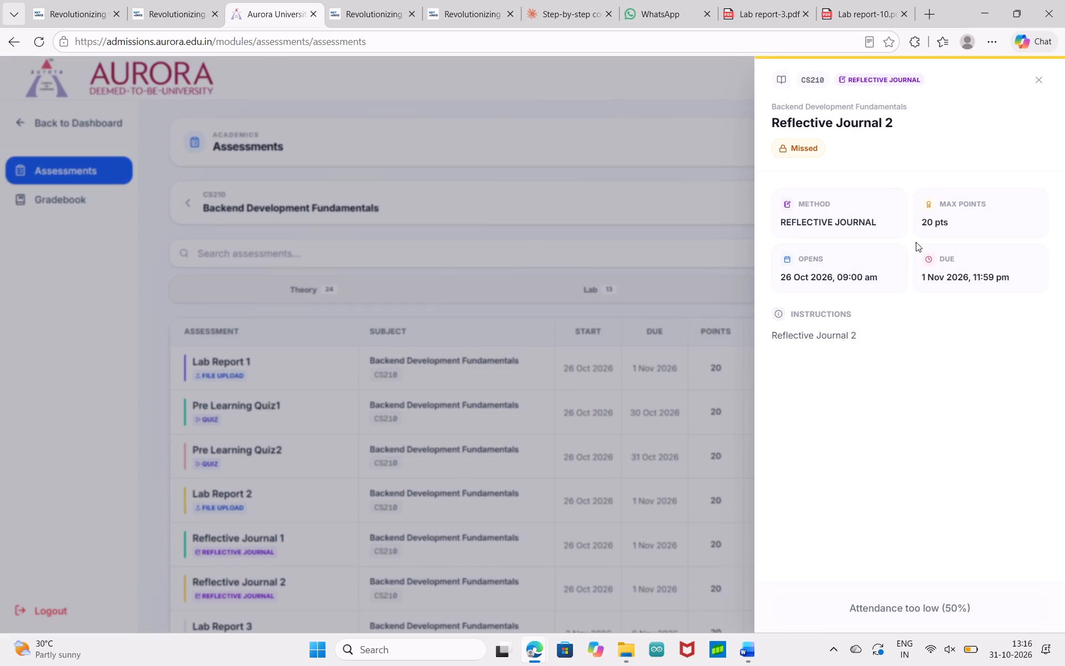
left_click(1041, 82)
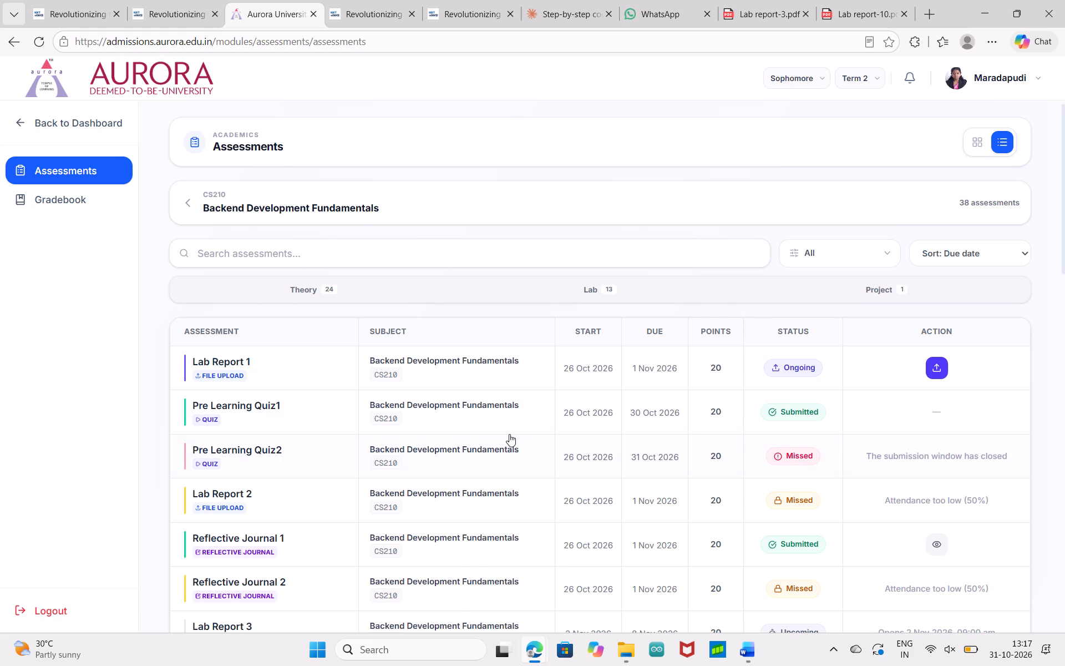
Switch to the Lab report-3 PDF in Edge to examine its cover page tables.
left_click(741, 0)
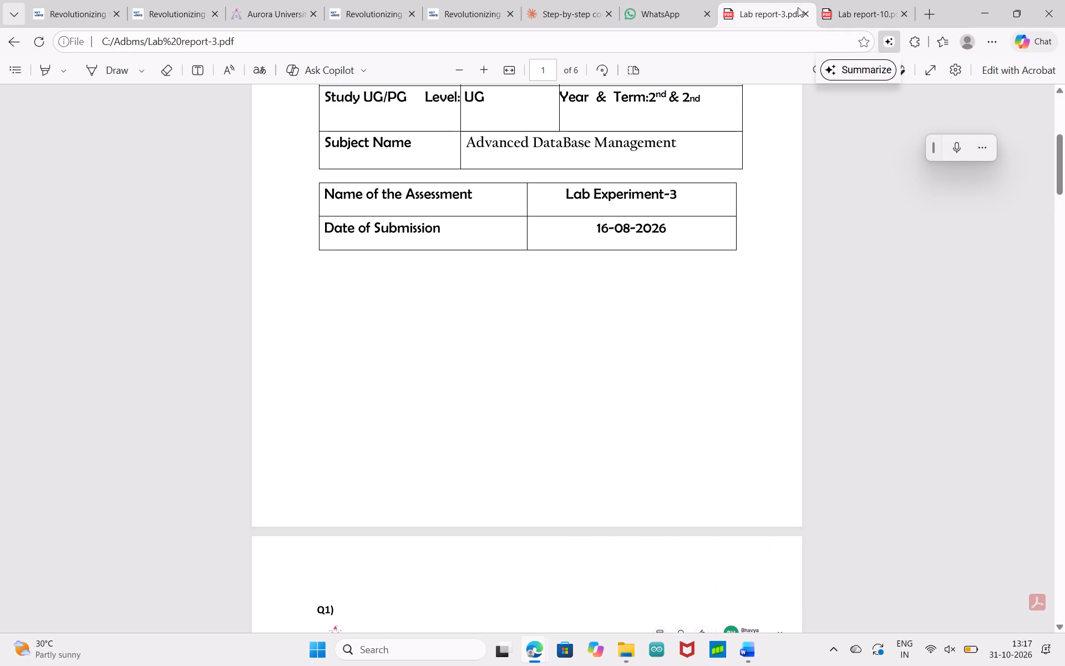
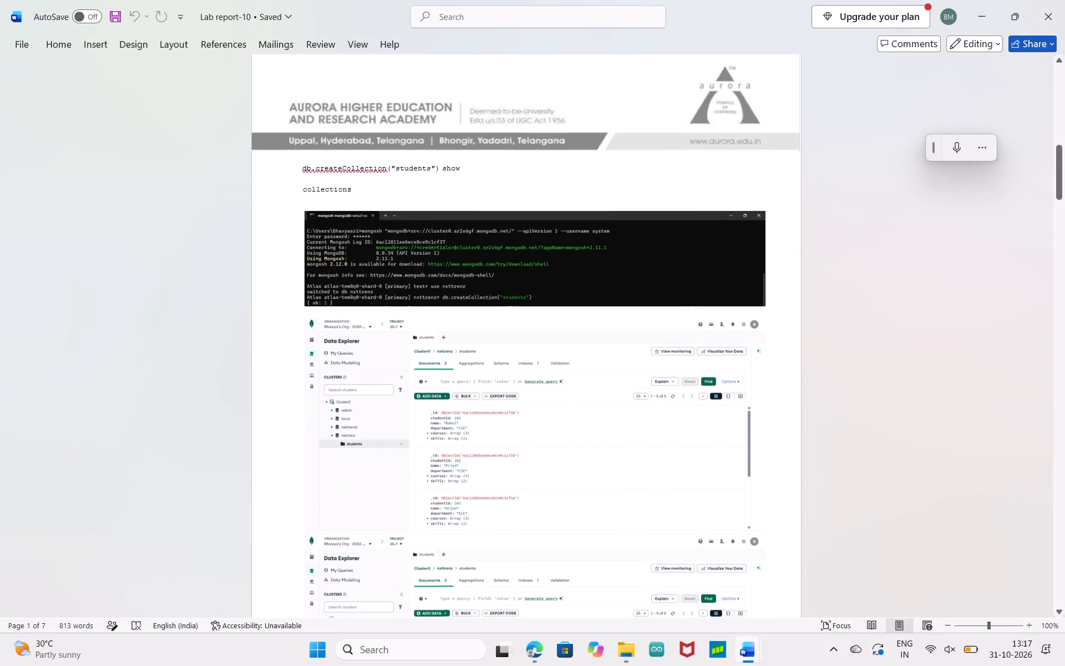
Replace the Lab report-10 body text below the "4. Database and Collection Creation" heading with the copied screenshots, removing the leftover "array element." text.
scroll(382, 425, "up", 2)
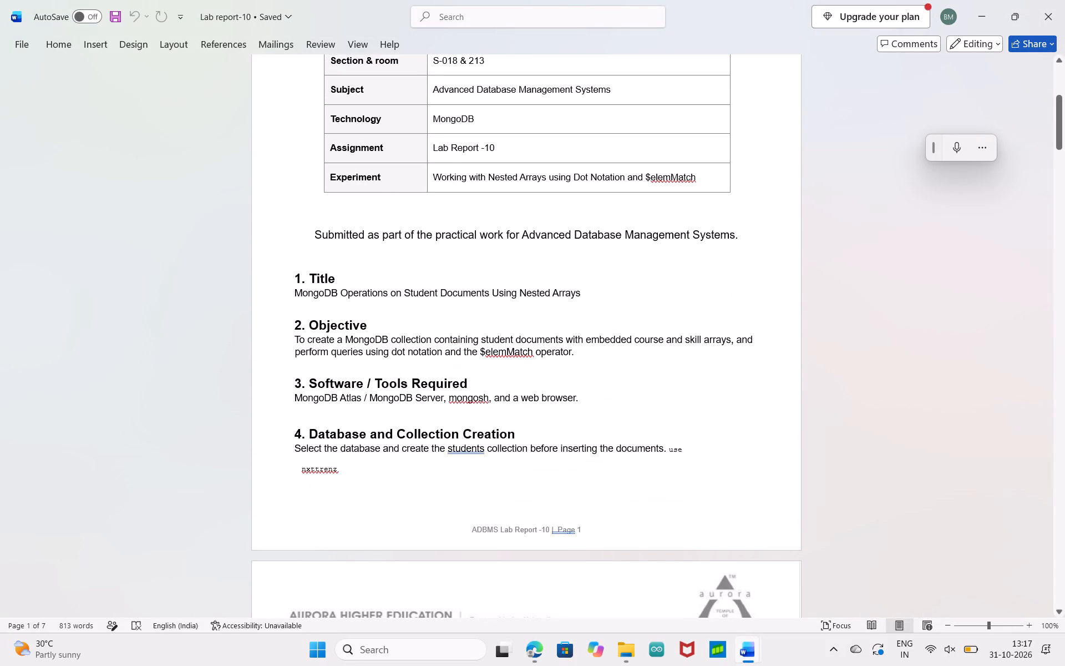
left_click_drag(292, 449, 336, 665)
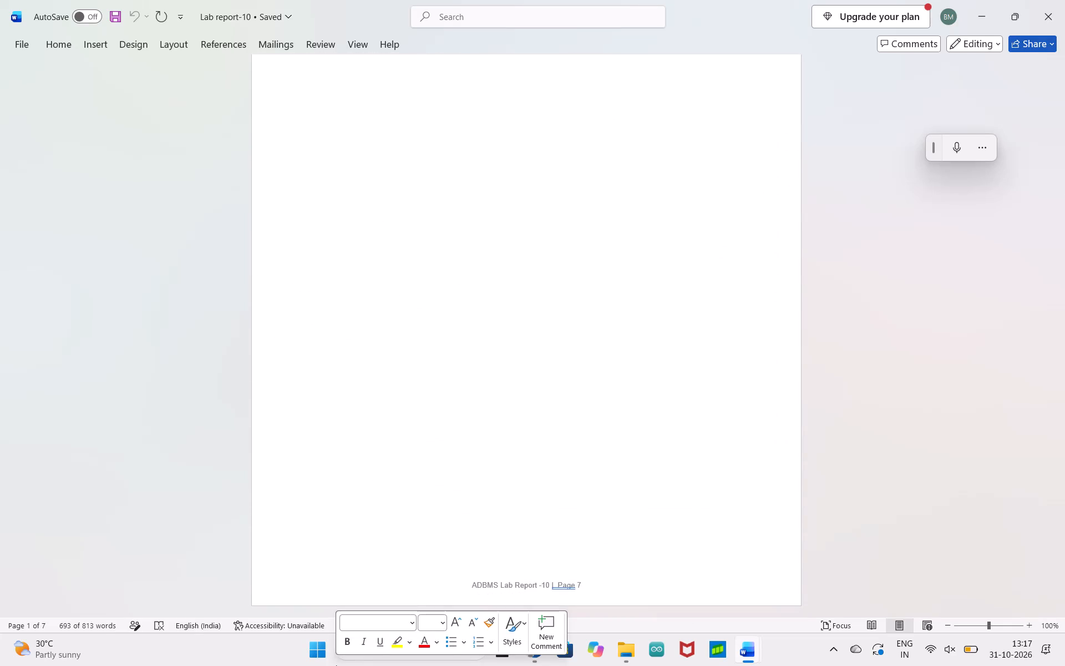
key("ctrl+v")
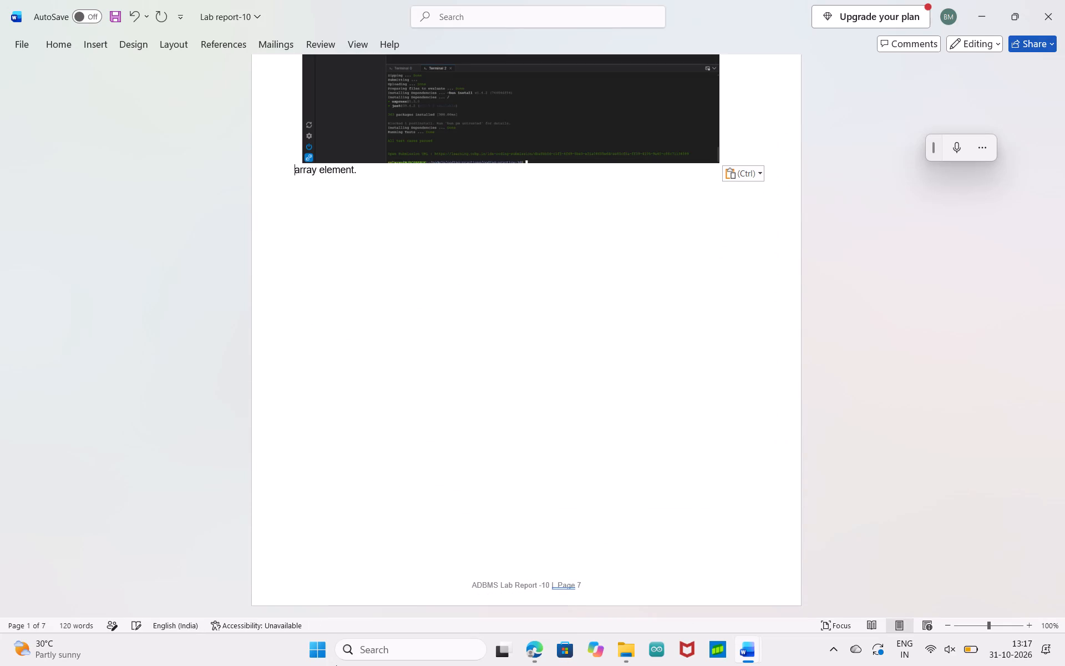
scroll(336, 665, "left", 1)
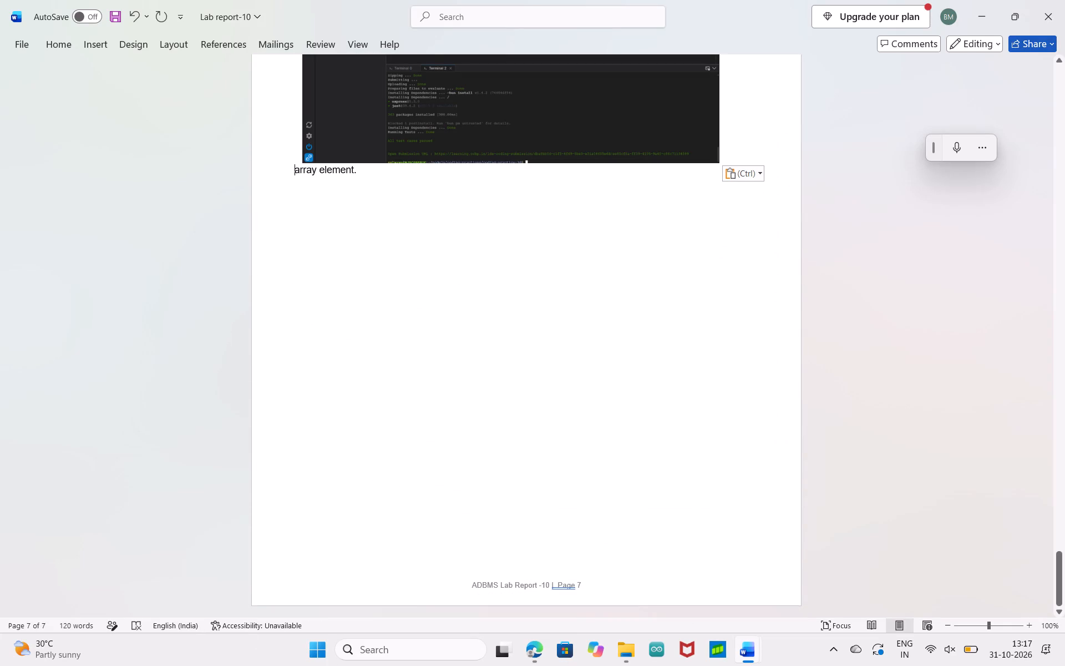
left_click_drag(376, 168, 271, 180)
key("BackSpace")
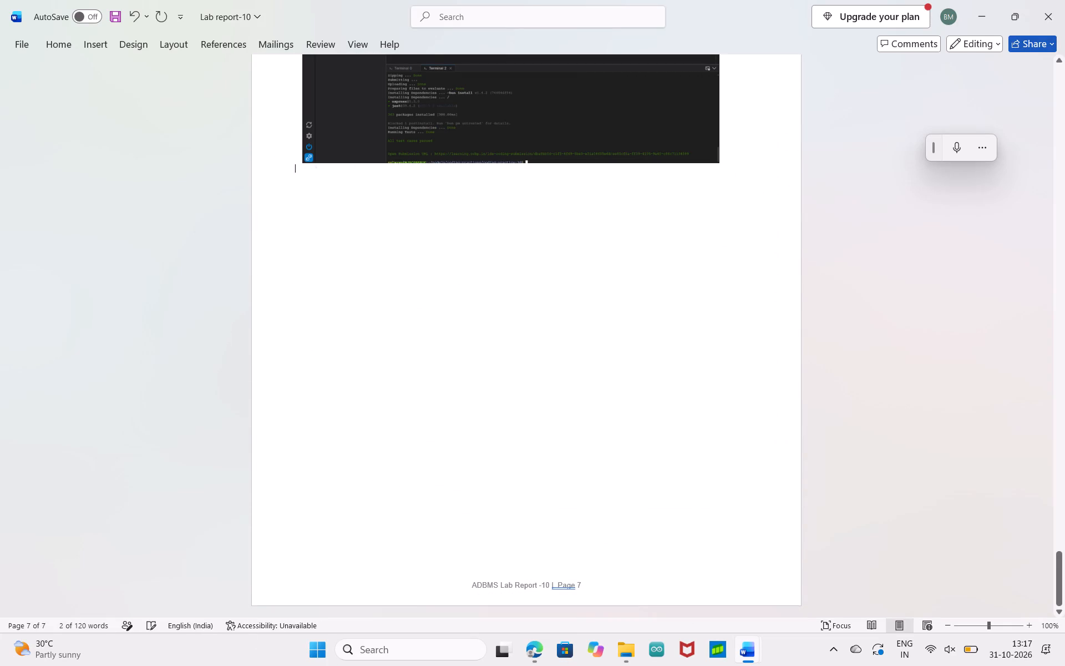
Delete the Title, Objective and Software / Tools Required heading words and their texts on page 1, keeping only the numbers 1, 2 and 3.
scroll(271, 180, "up", 13)
scroll(271, 180, "down", 1)
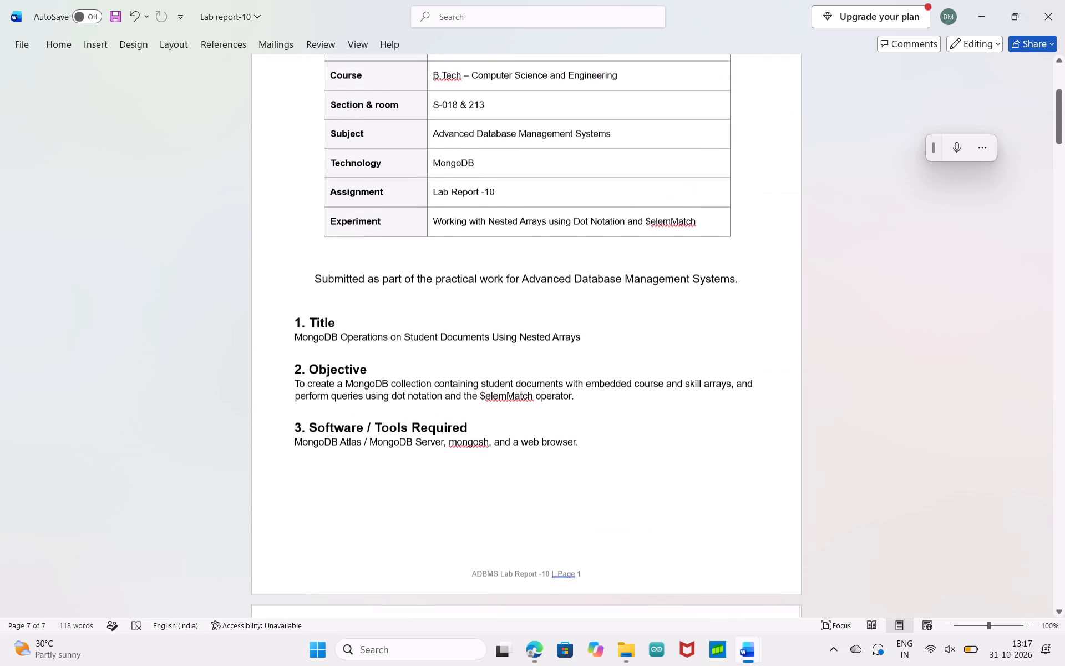
scroll(271, 180, "down", 1)
scroll(271, 180, "up", 5)
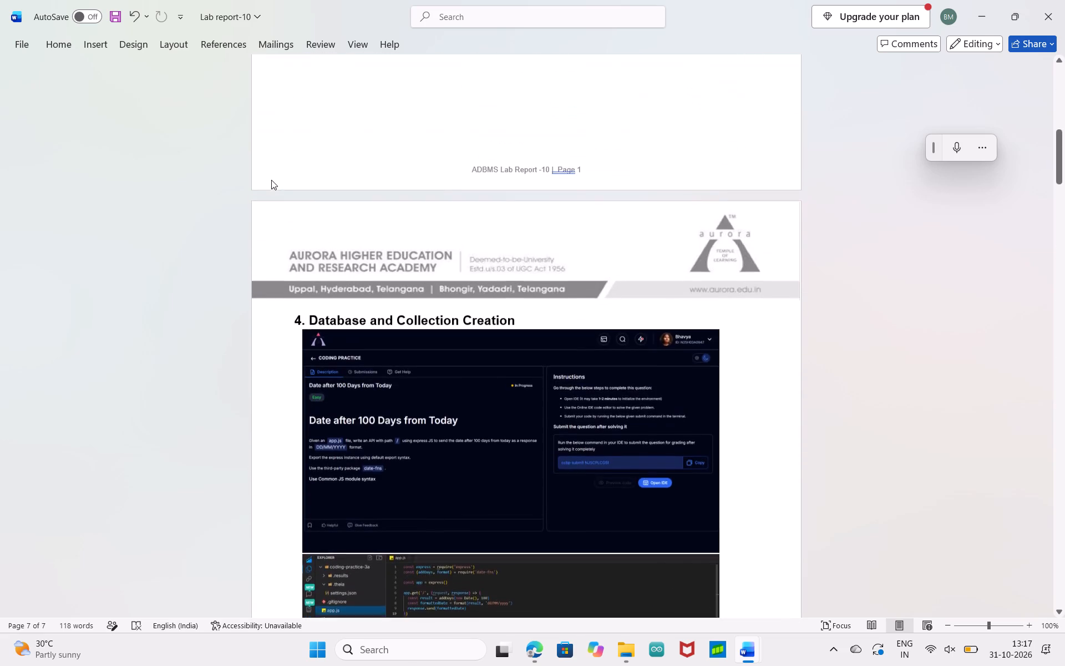
scroll(271, 180, "up", 2)
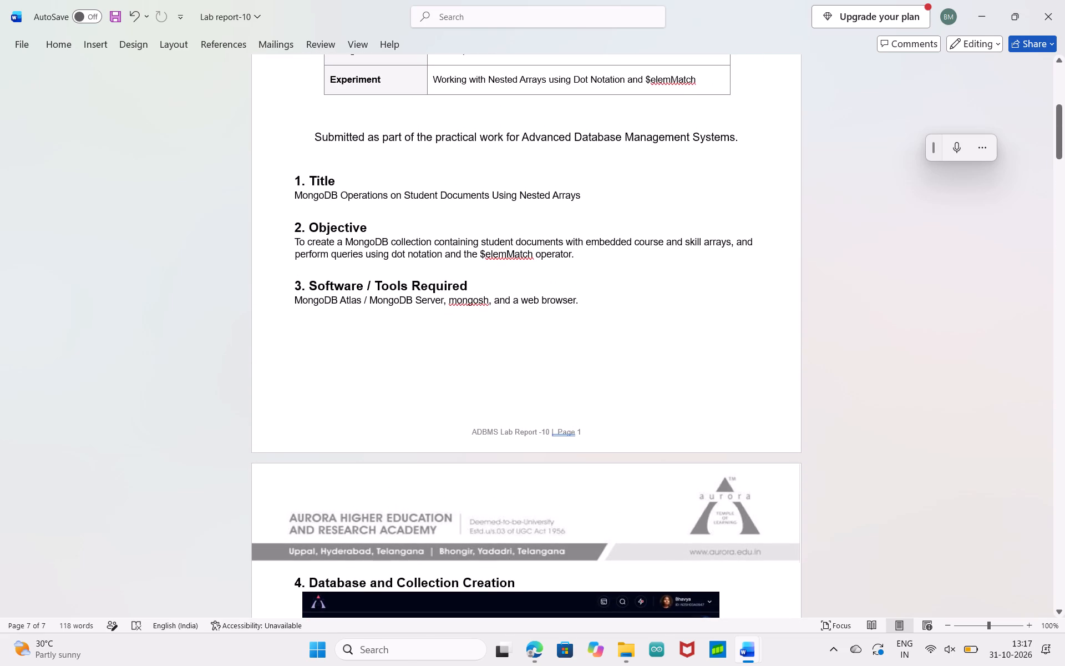
left_click_drag(312, 183, 585, 193)
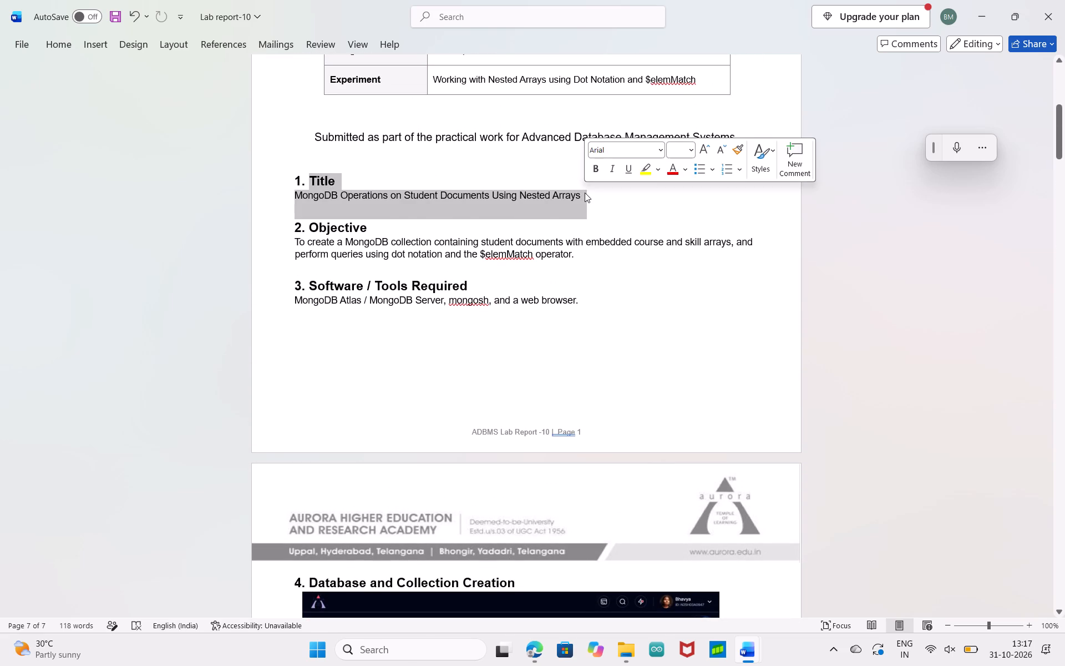
key("BackSpace")
left_click_drag(306, 196, 638, 223)
key("BackSpace")
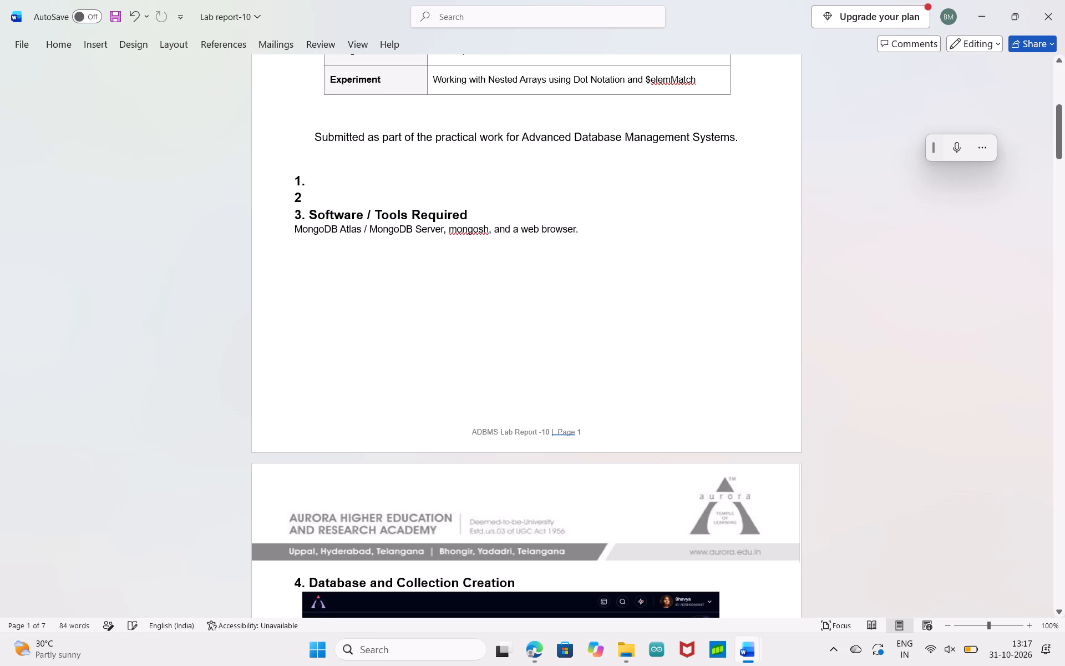
left_click_drag(311, 210, 613, 242)
key("BackSpace")
Move the numbers 2 and 3 from page 1 to new lines above the "Today's Date" coding practice screenshot.
left_click_drag(315, 213, 295, 198)
key("ctrl+c")
key("ctrl+x")
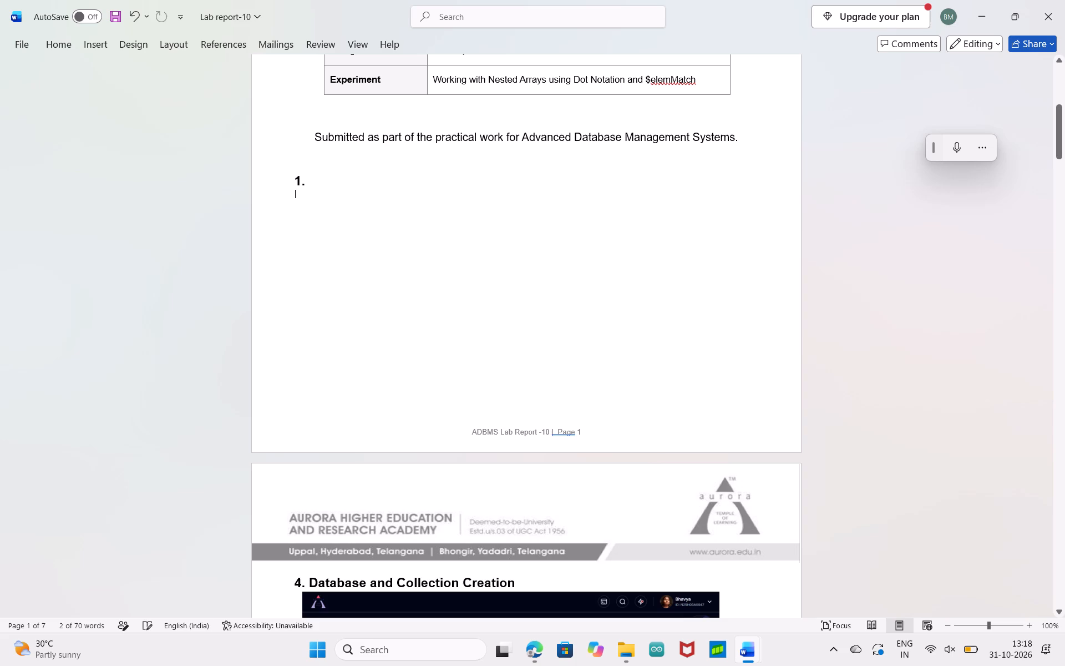
scroll(295, 198, "down", 3)
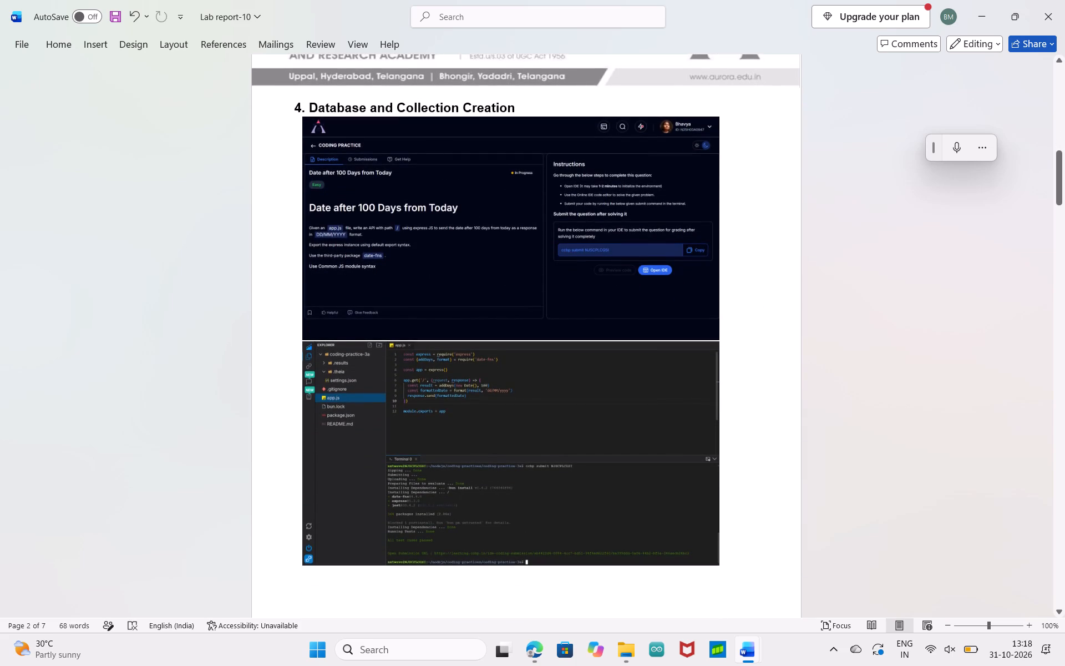
scroll(399, 327, "down", 5)
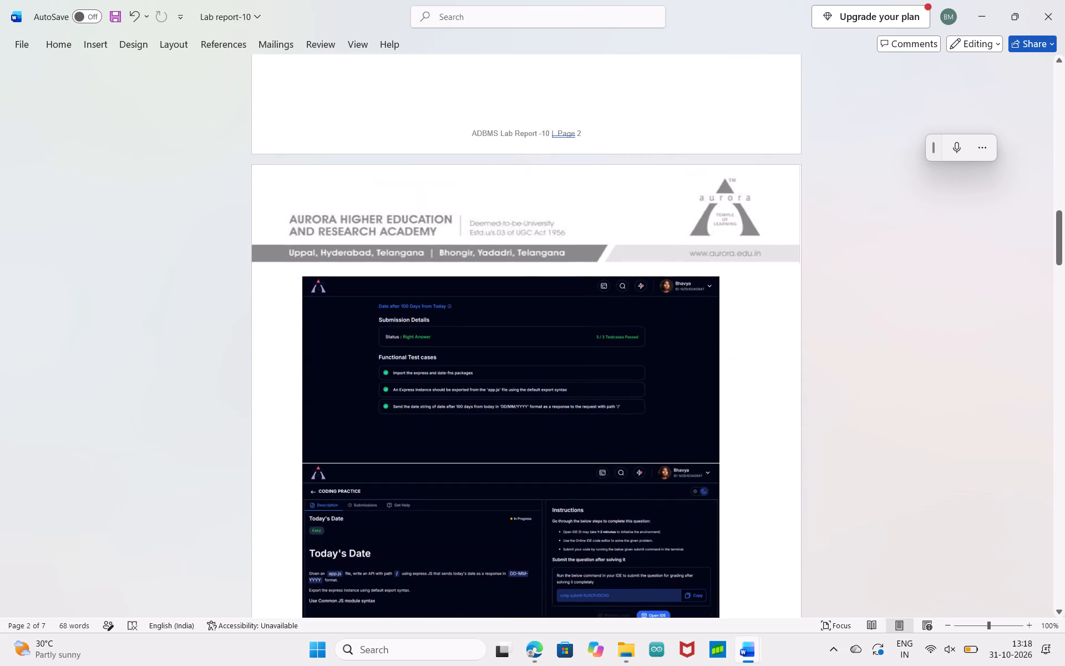
left_click(727, 457)
key("Return")
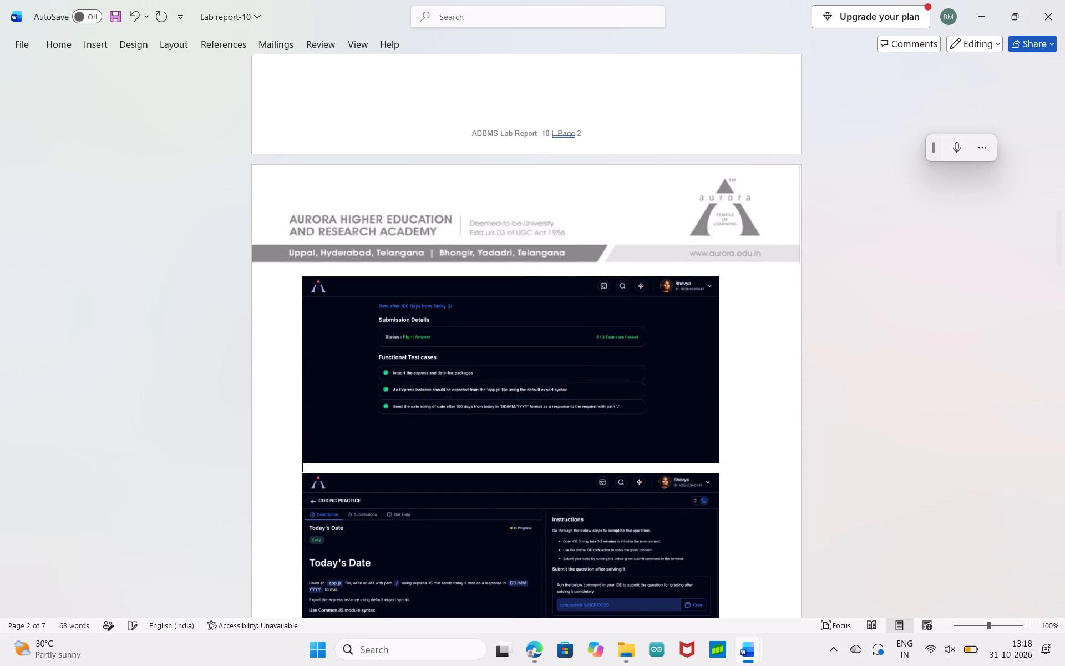
key("Return")
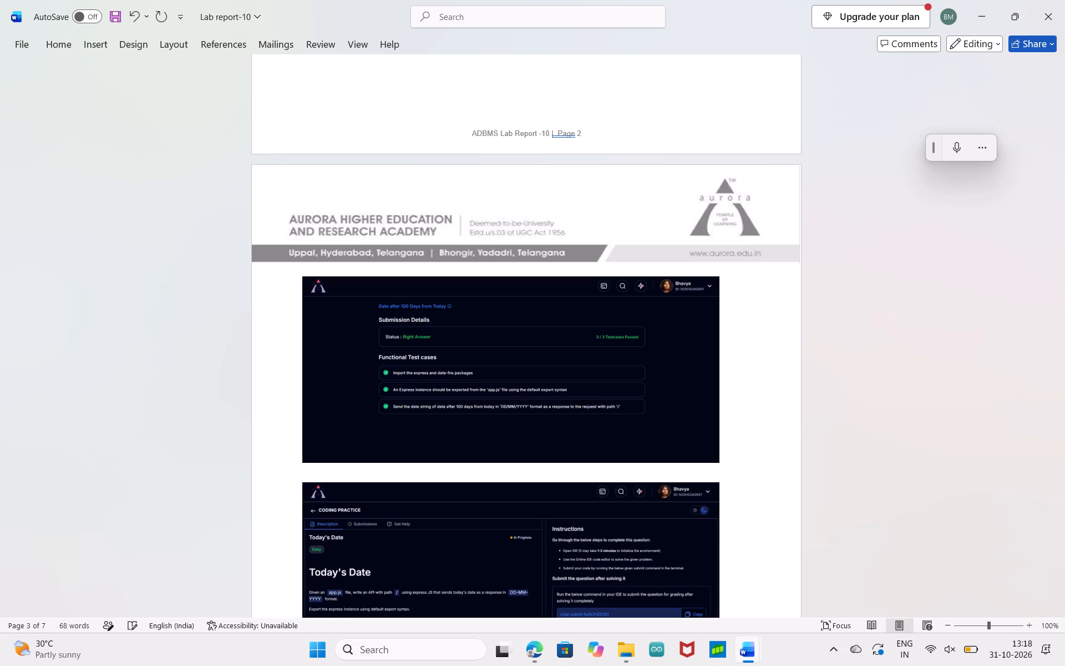
key("ctrl+v")
Move the number 3 from above the "Today's Date" screenshot to a new line above the "API Routing" coding practice screenshot.
key("shift+Up")
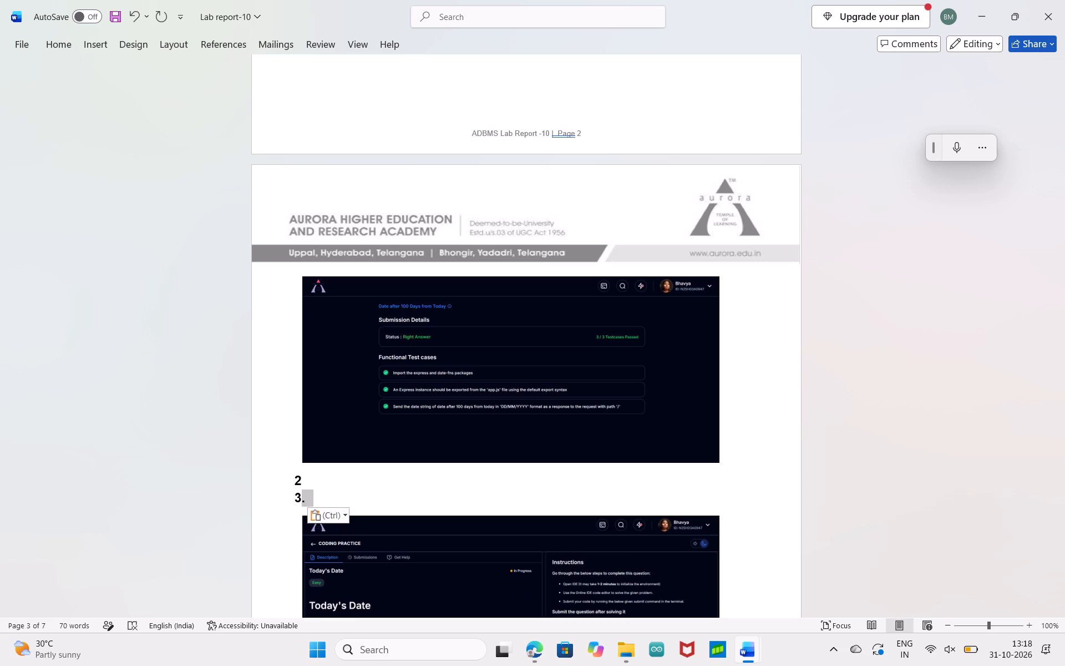
key("shift+Left")
key("ctrl+c")
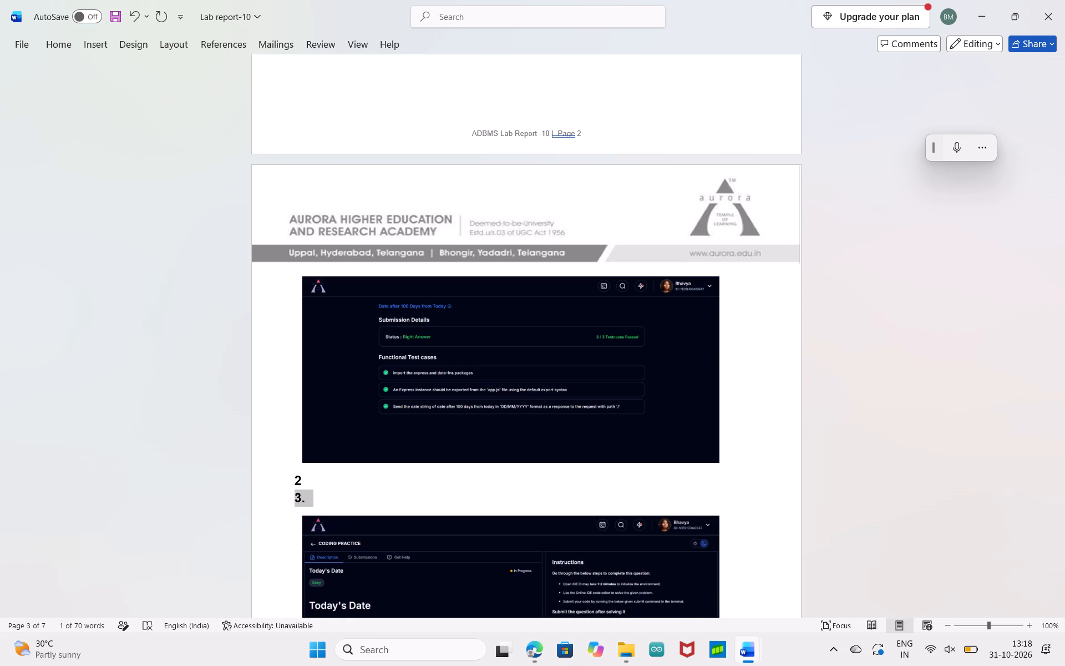
key("ctrl+x")
scroll(727, 457, "down", 6)
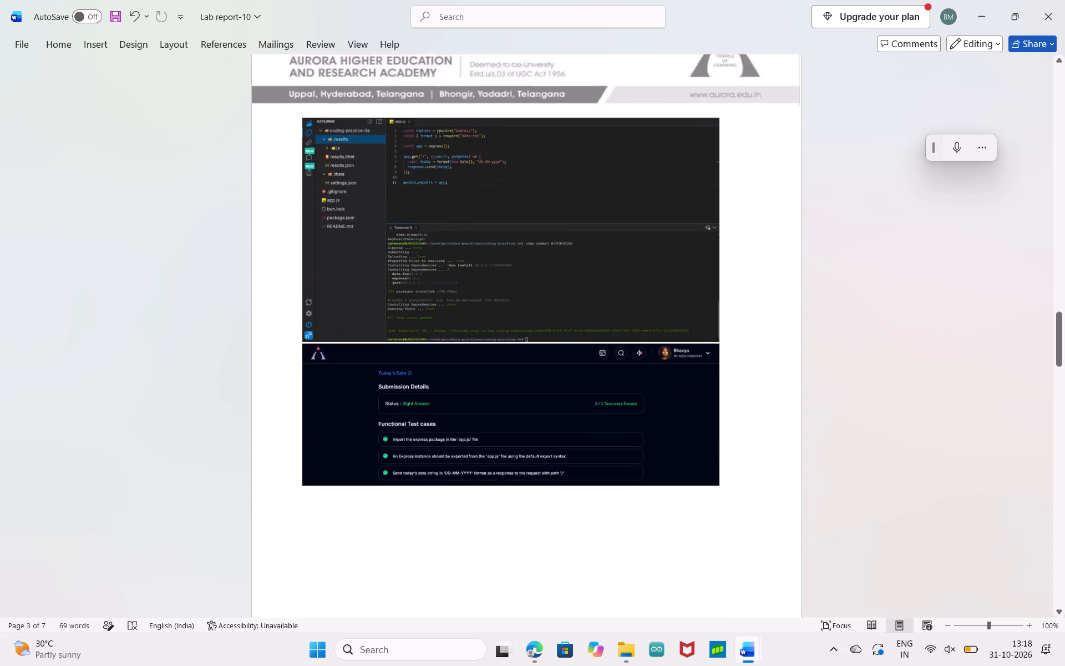
scroll(727, 457, "down", 1)
left_click(740, 364)
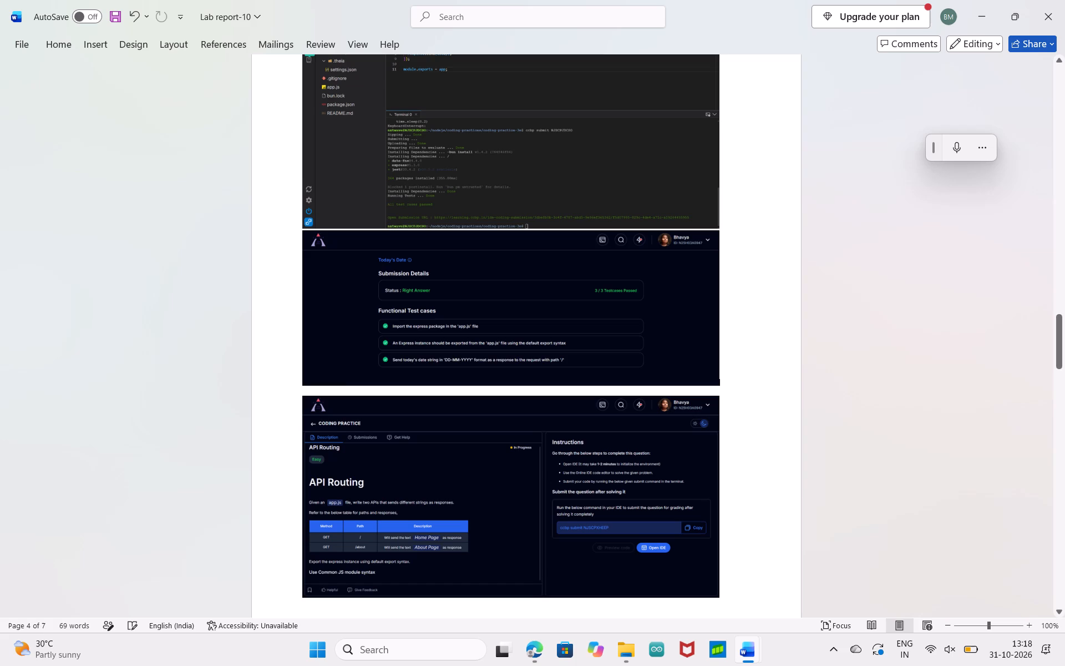
key("Return")
key("ctrl+v")
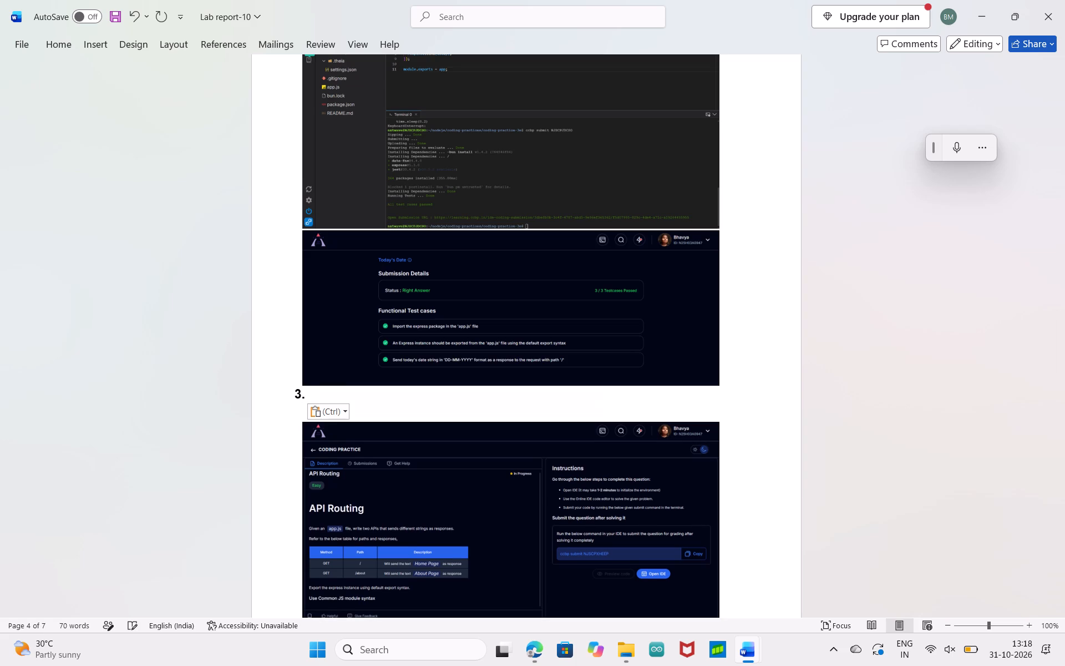
Cut the whole "4. Database and Collection Creation" heading, including its number, from above the "Date after 100 Days from Today" screenshot.
scroll(740, 364, "up", 8)
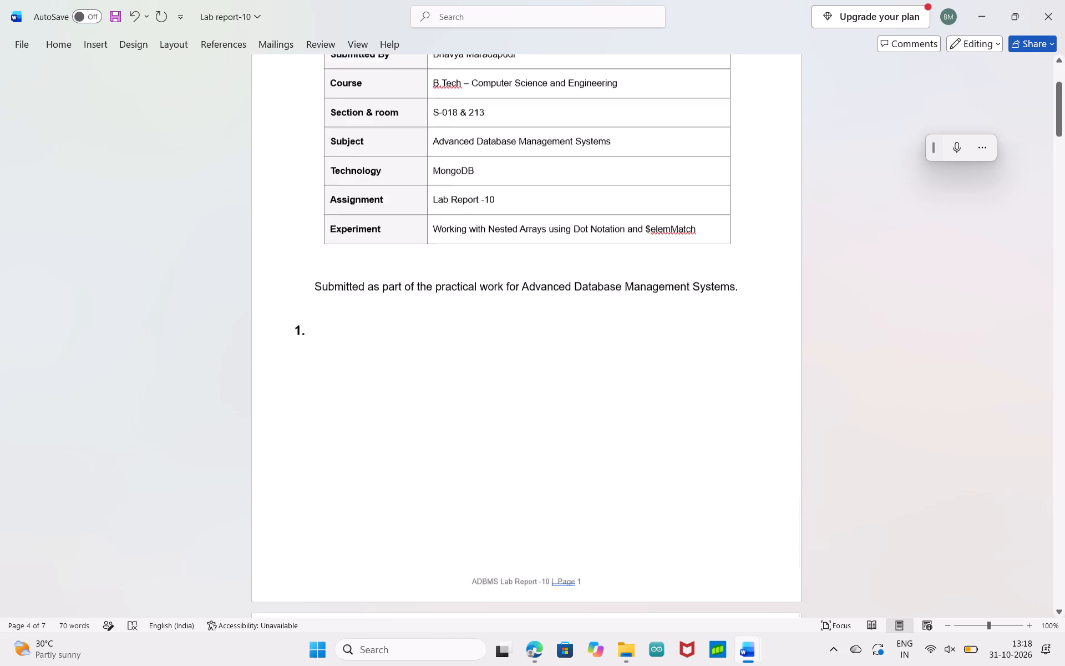
scroll(605, 476, "down", 2)
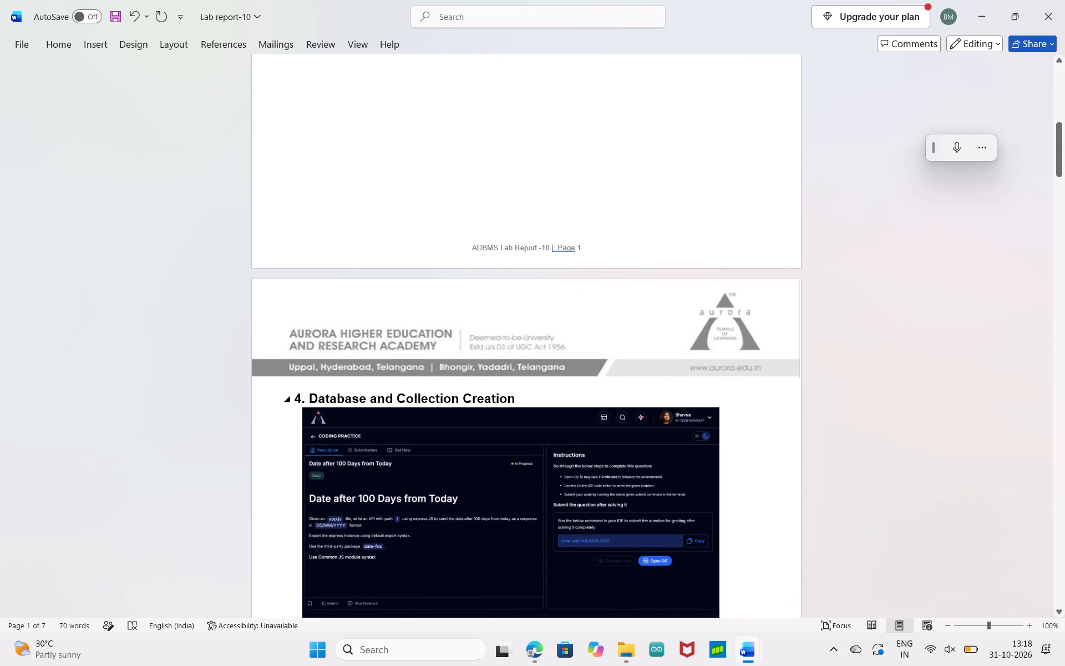
left_click_drag(535, 398, 300, 392)
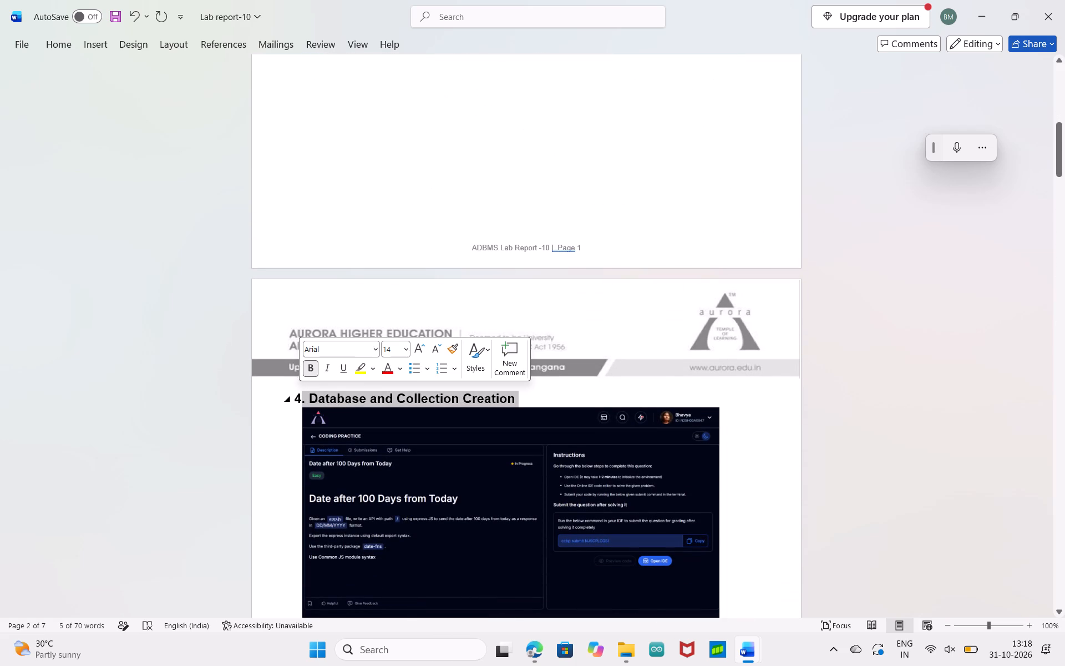
key("BackSpace")
key("ctrl+z")
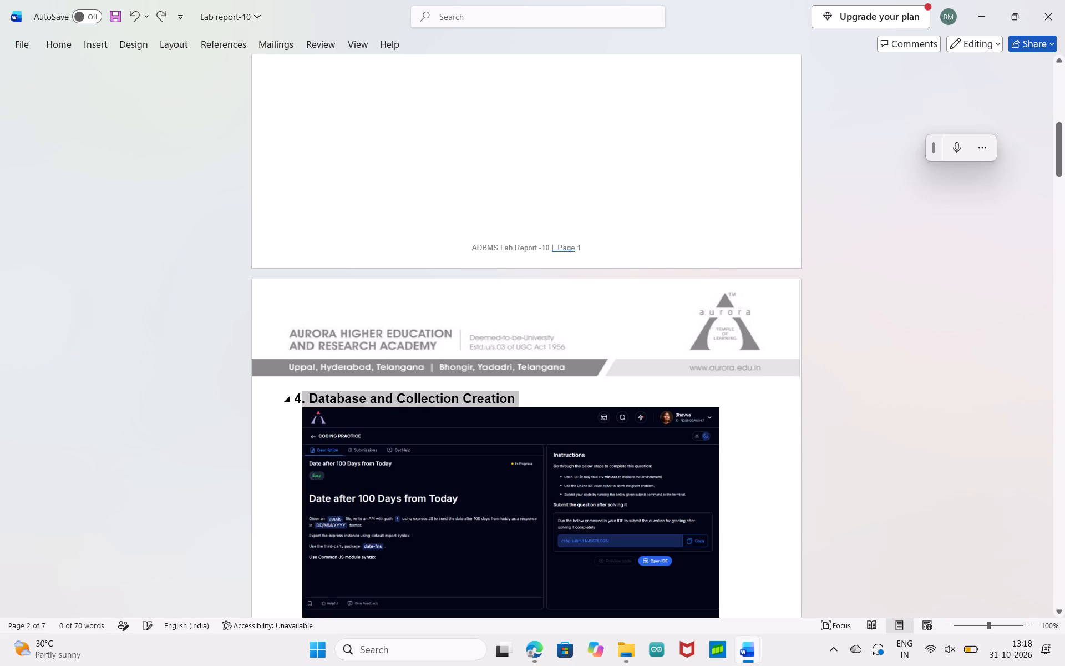
key("shift+Left")
key("ctrl+c")
key("ctrl+x")
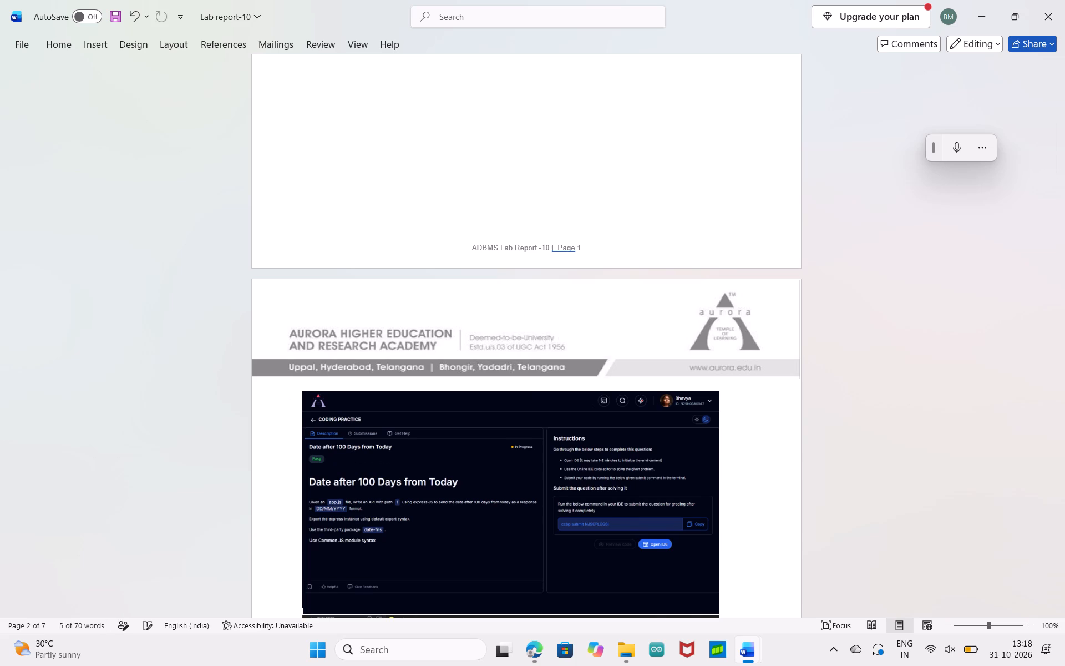
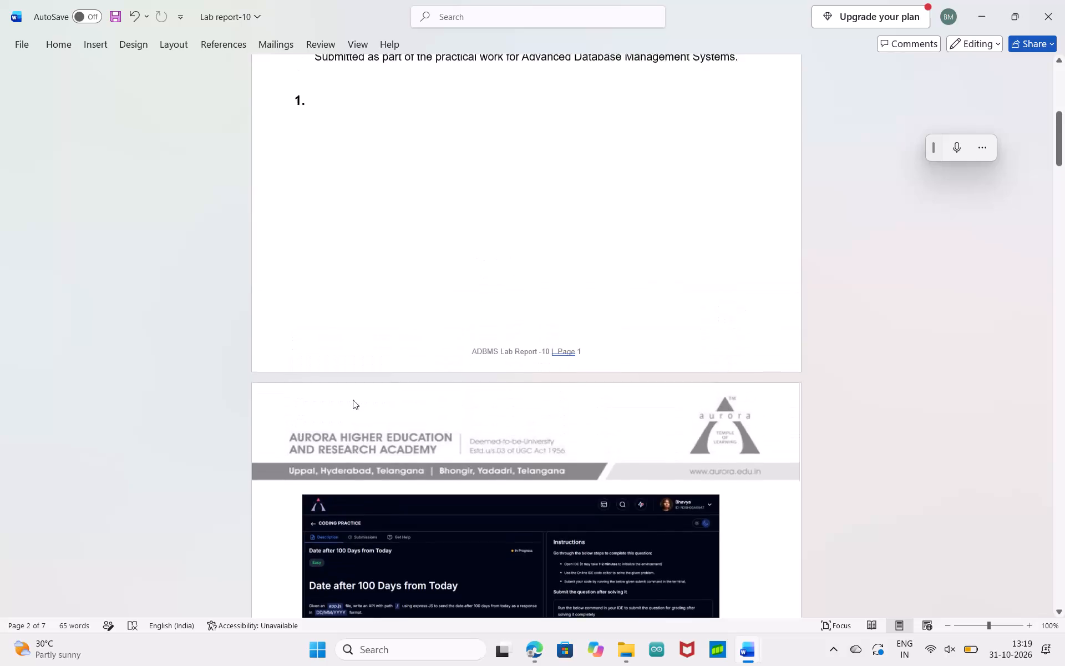
Remove the blank line below number 1 and place the "Date after 100 Days from Today" screenshot on the line directly beneath it.
scroll(353, 400, "down", 1)
right_click(353, 400)
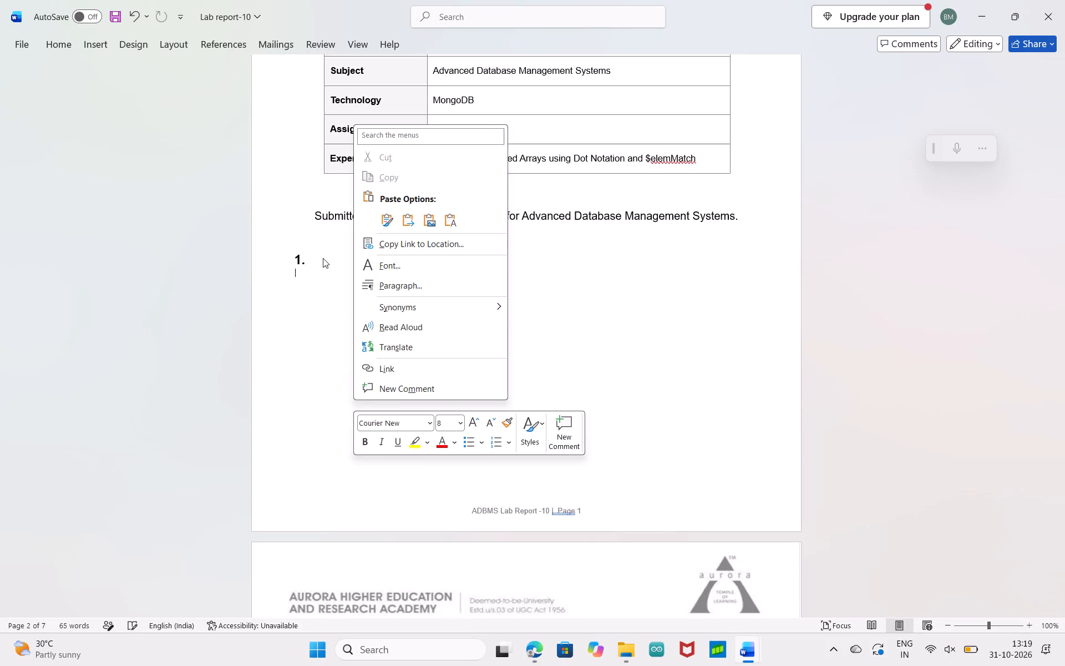
key("BackSpace")
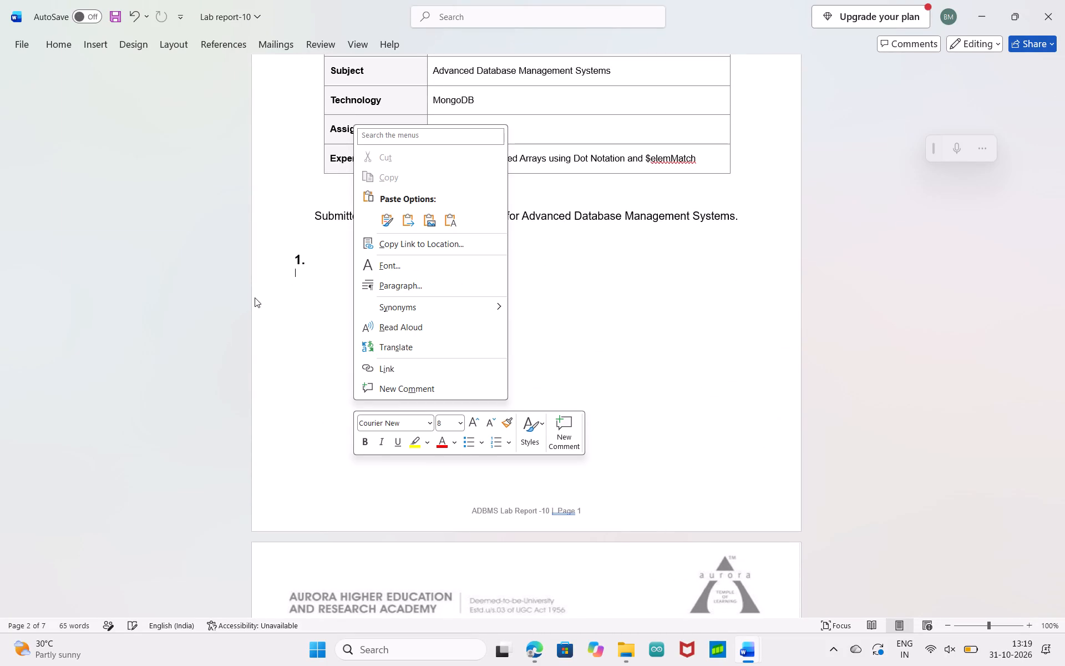
left_click(255, 297)
left_click(359, 281)
key("BackSpace")
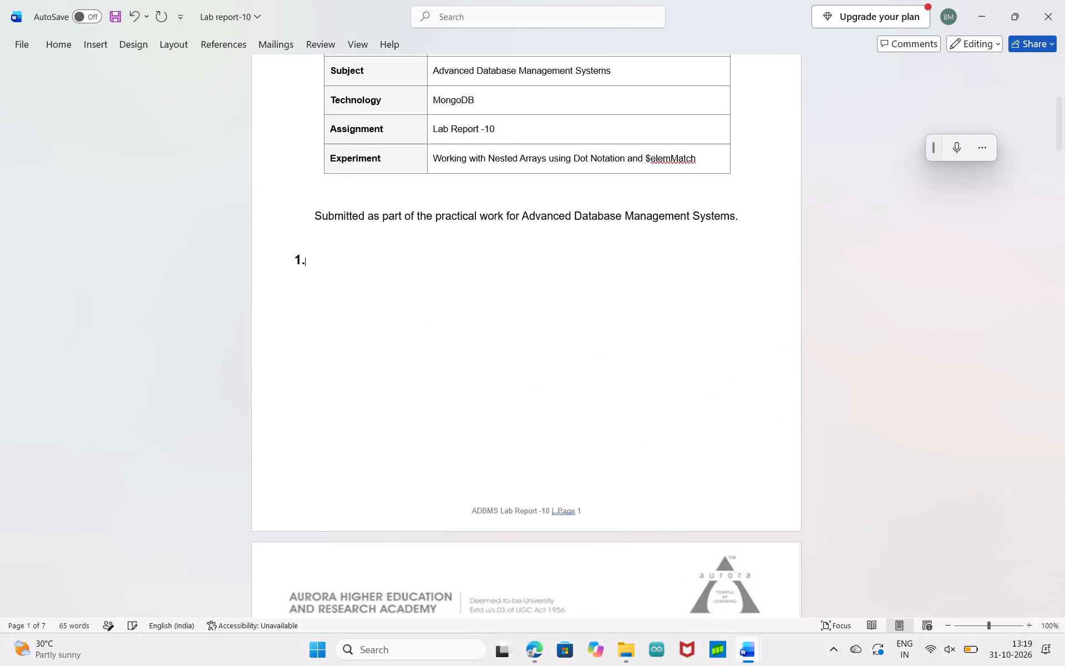
key("Delete")
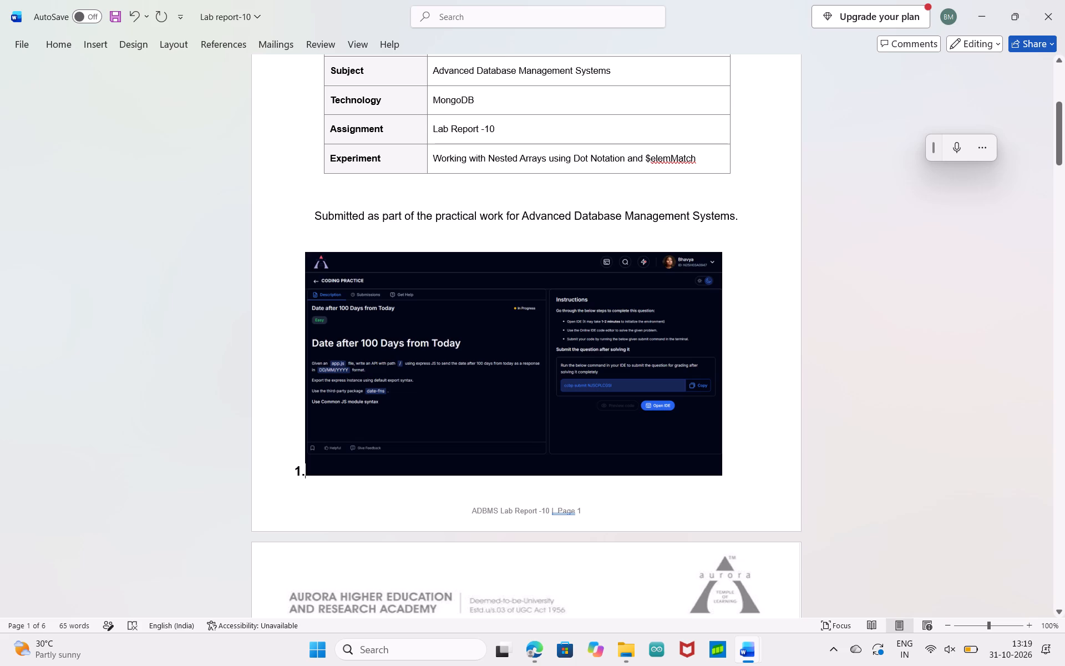
key("Return")
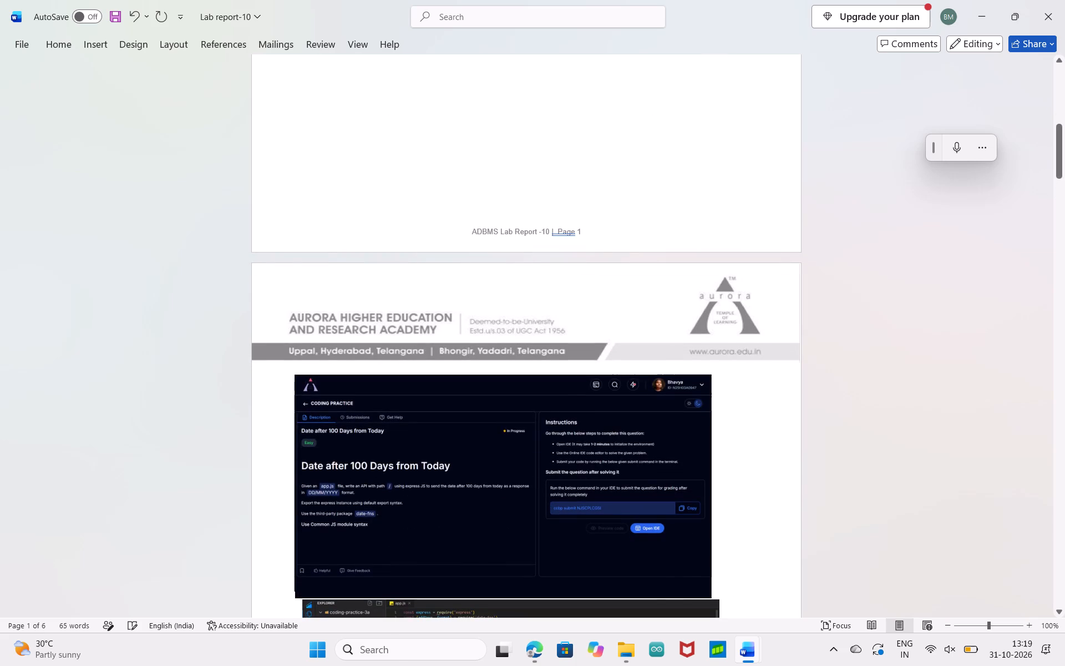
Delete the sentence "Submitted as part of the practical work for Advanced Database Management Systems." from page 1.
scroll(359, 281, "up", 3)
scroll(351, 262, "down", 1)
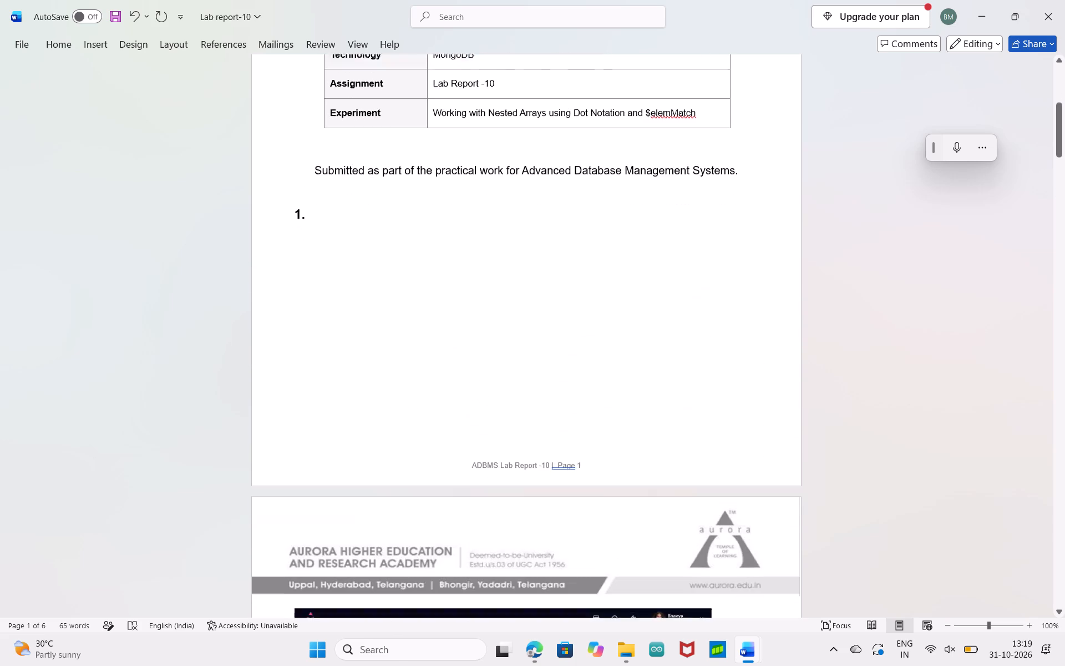
scroll(351, 262, "down", 1)
left_click_drag(315, 156, 414, 148)
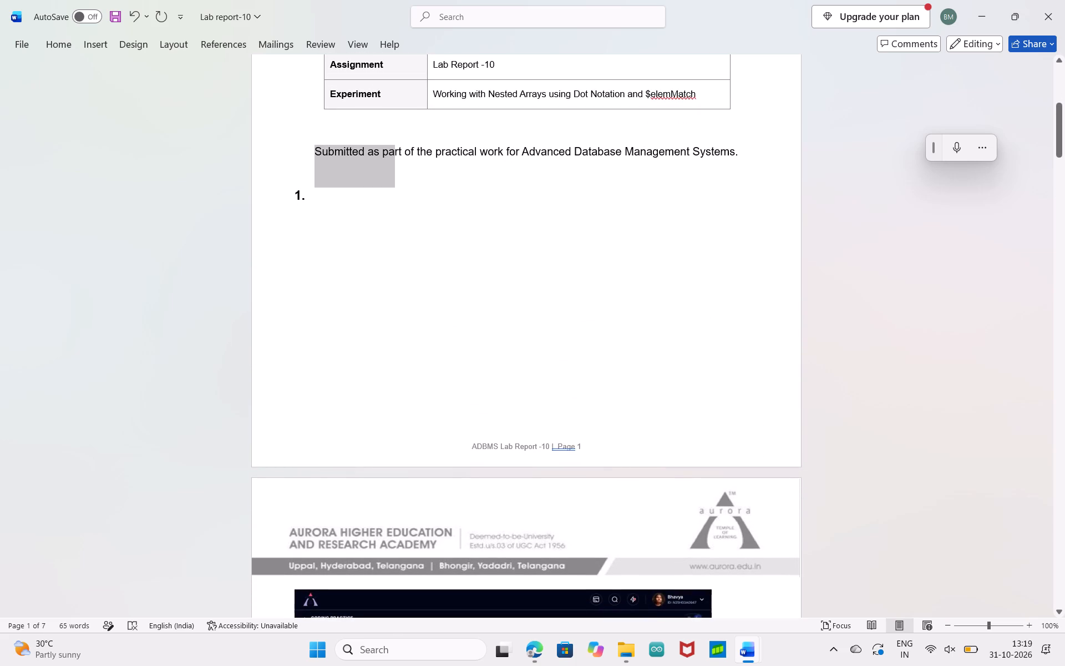
left_click_drag(414, 148, 756, 163)
key("BackSpace")
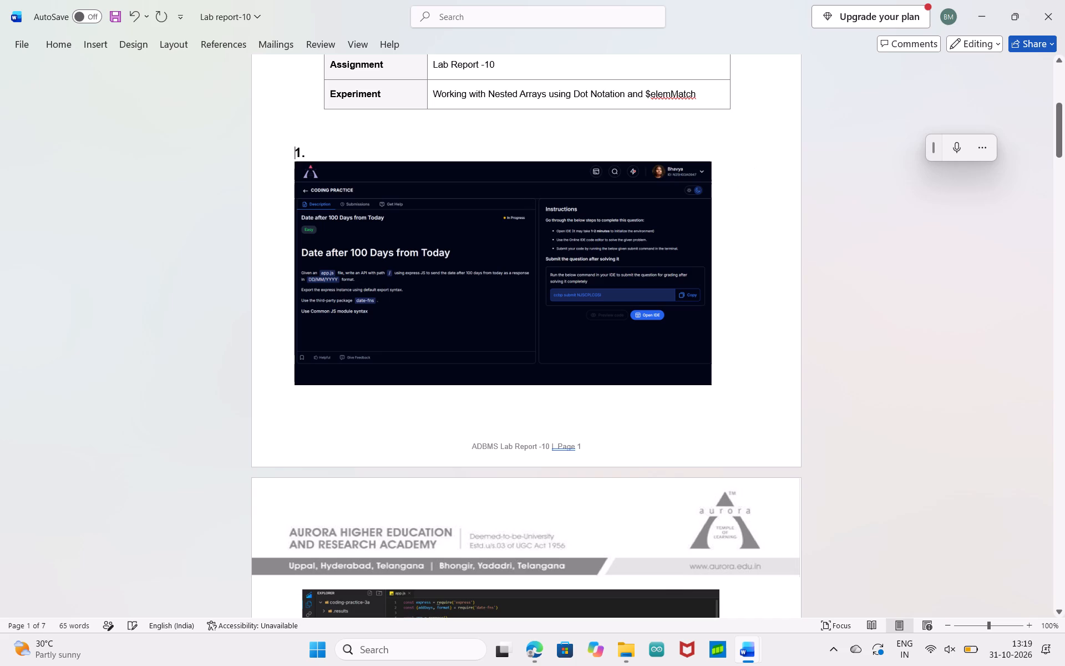
Insert blank lines before the number 2 to push it onto page 3, directly above the "Today's Date" coding practice screenshot.
scroll(756, 163, "down", 4)
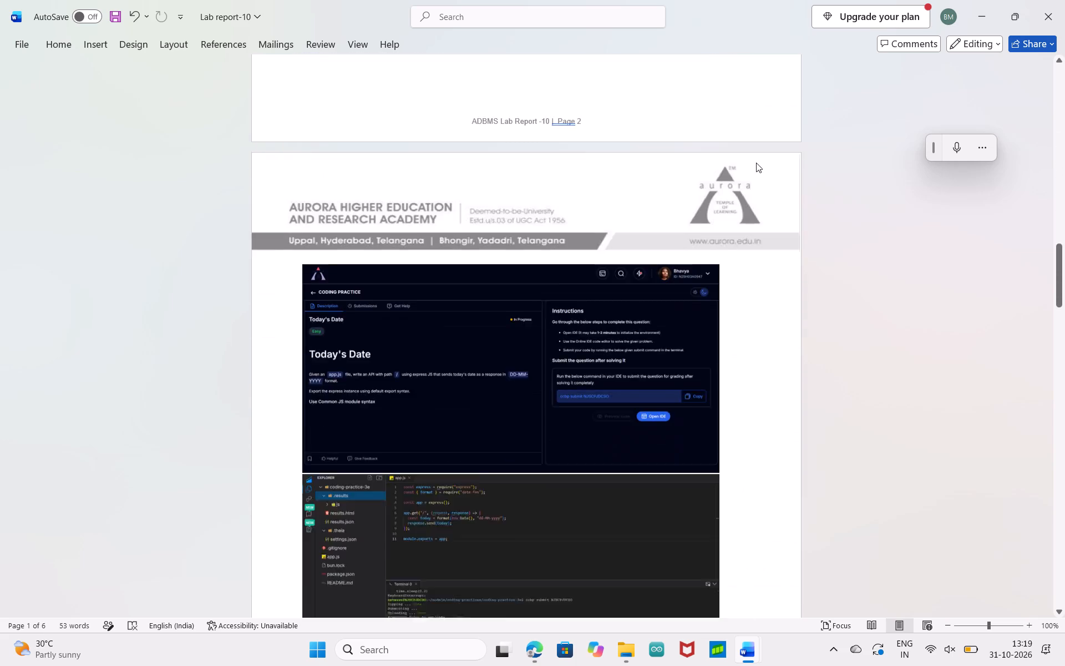
scroll(756, 163, "up", 3)
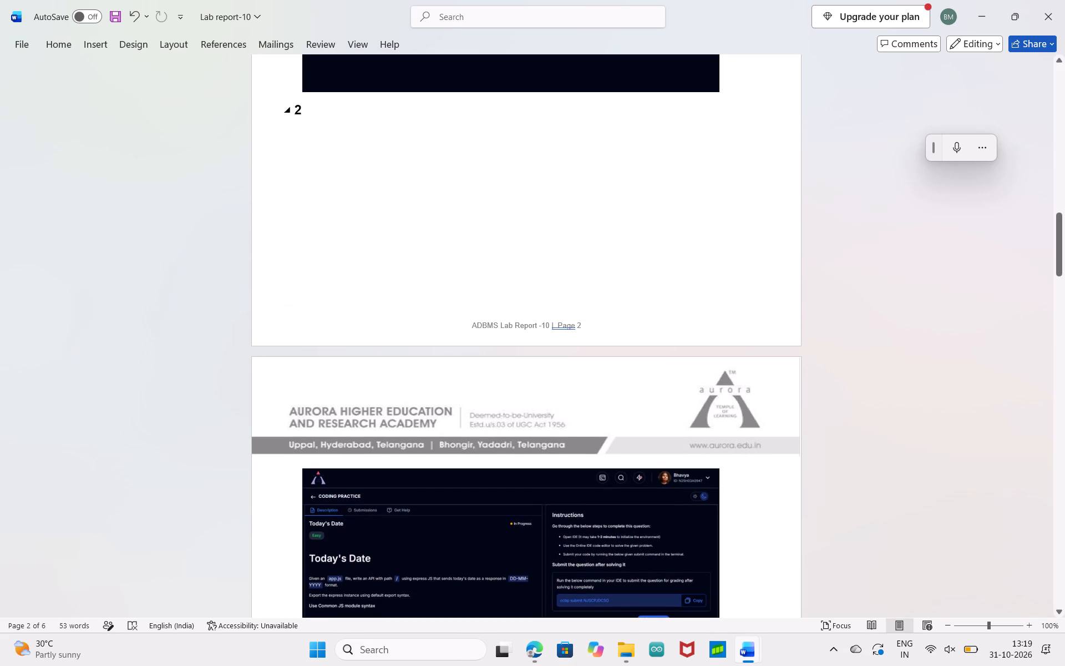
left_click(295, 104)
type("\\\\")
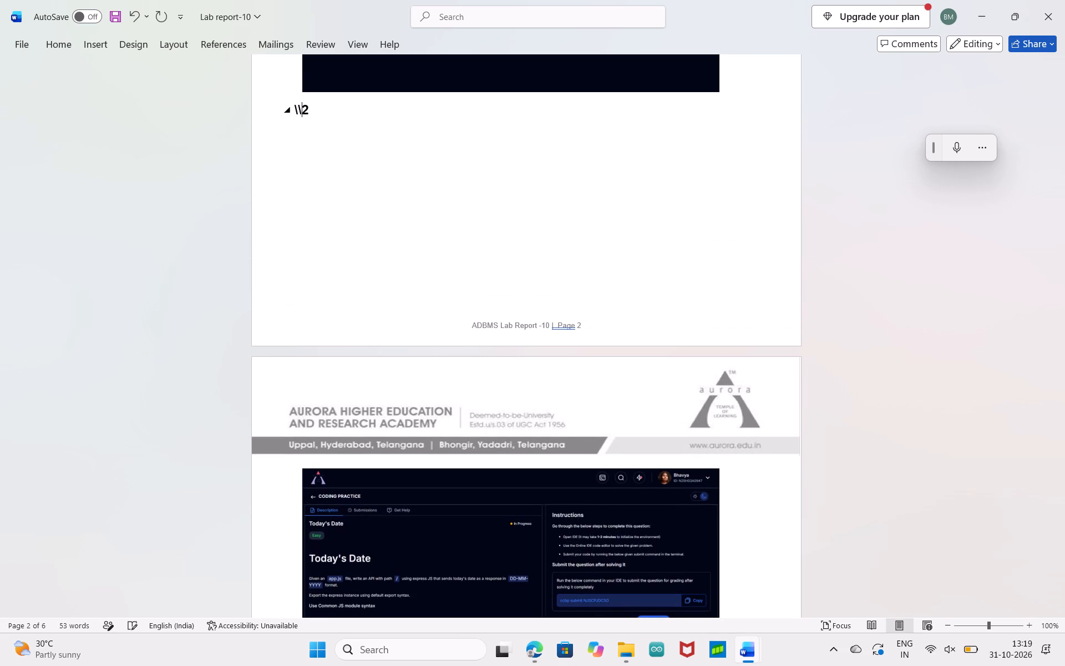
key("BackSpace")
key("BackSpace")
key("Return")
key("Return")
key("Return")
key("Return")
key("Return")
key("Return")
key("Return")
key("Return")
key("Return")
key("Up")
key("Return")
key("Return")
key("Return")
Remove an extra blank line between the number 3 and the "API Routing" coding practice screenshot.
scroll(295, 104, "down", 2)
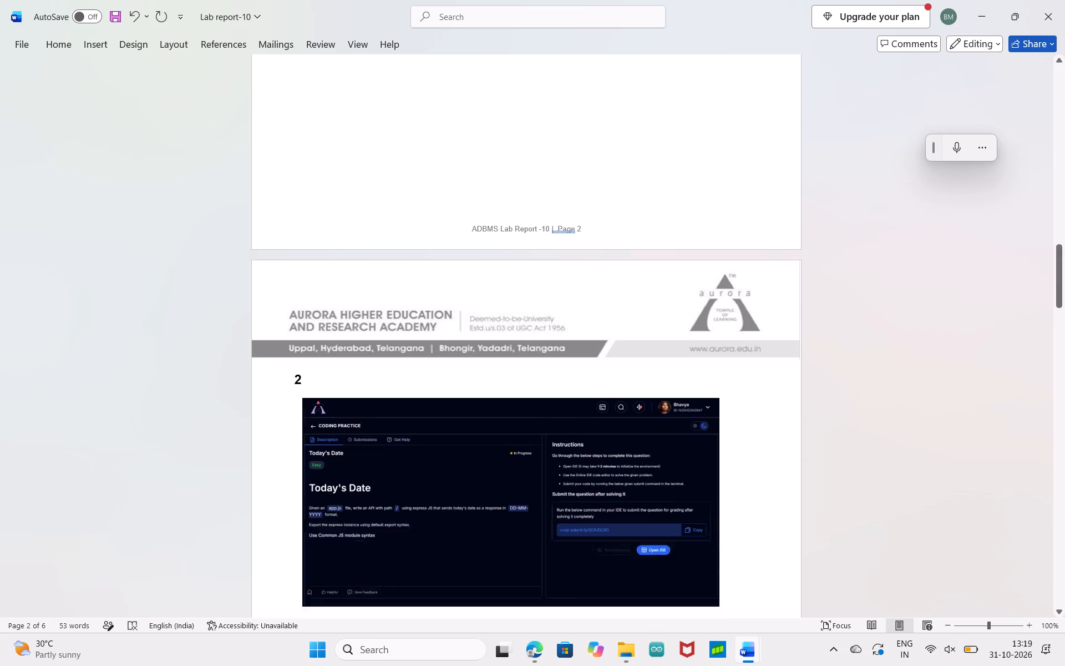
scroll(295, 104, "down", 4)
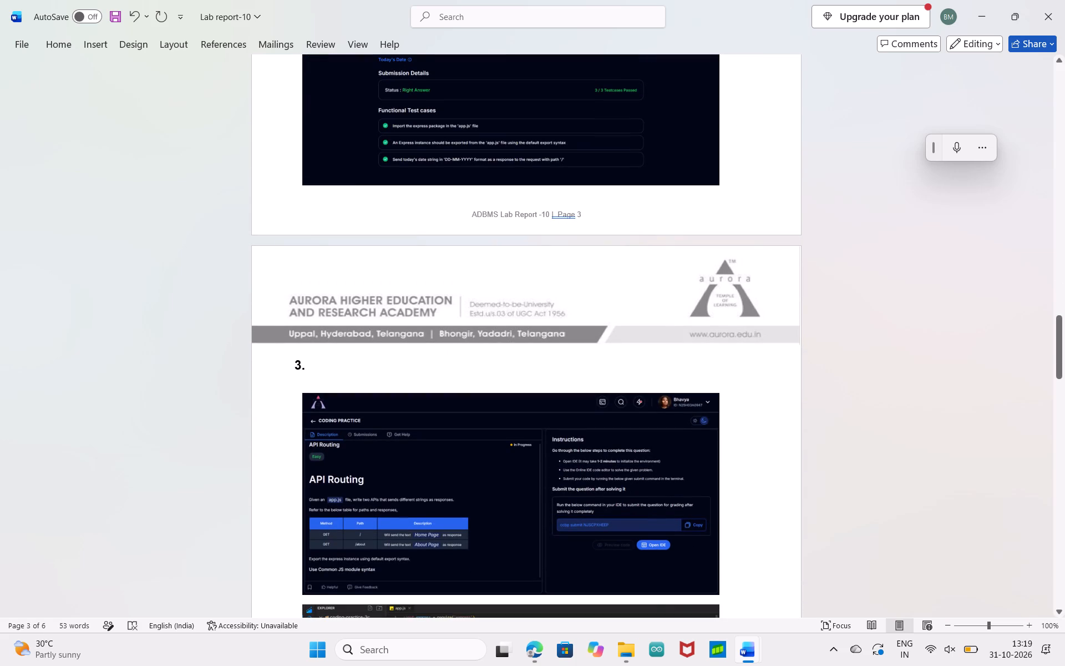
left_click(349, 384)
key("BackSpace")
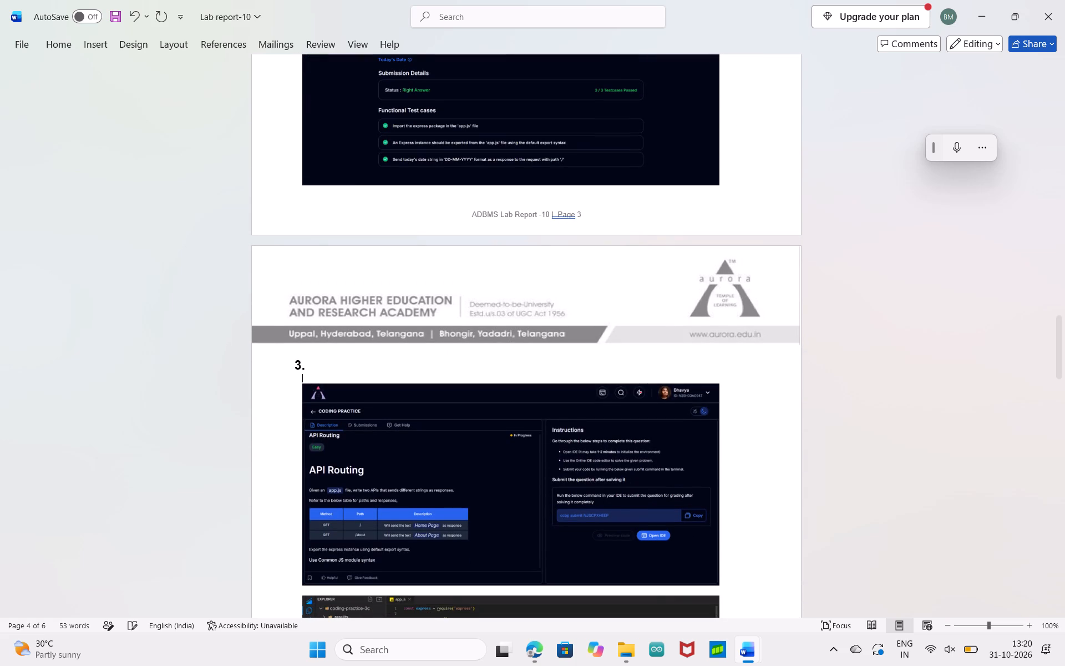
Paste the cut "4. Database and Collection Creation" heading on a new line above the "Gadgets Page" coding practice screenshot.
scroll(349, 384, "down", 4)
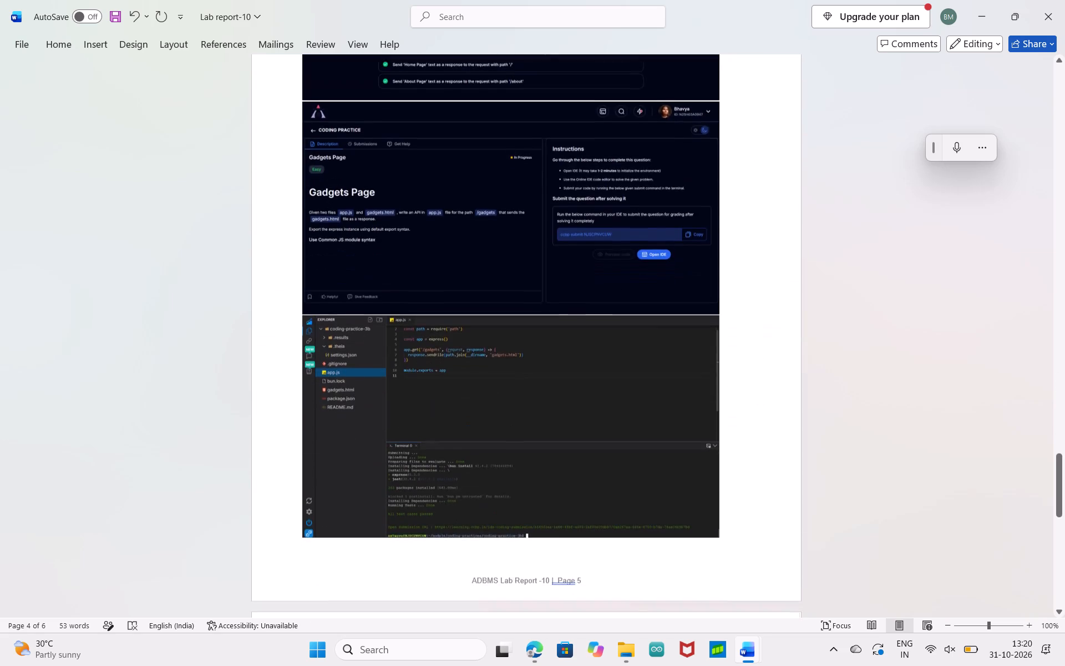
scroll(349, 384, "up", 1)
left_click(747, 223)
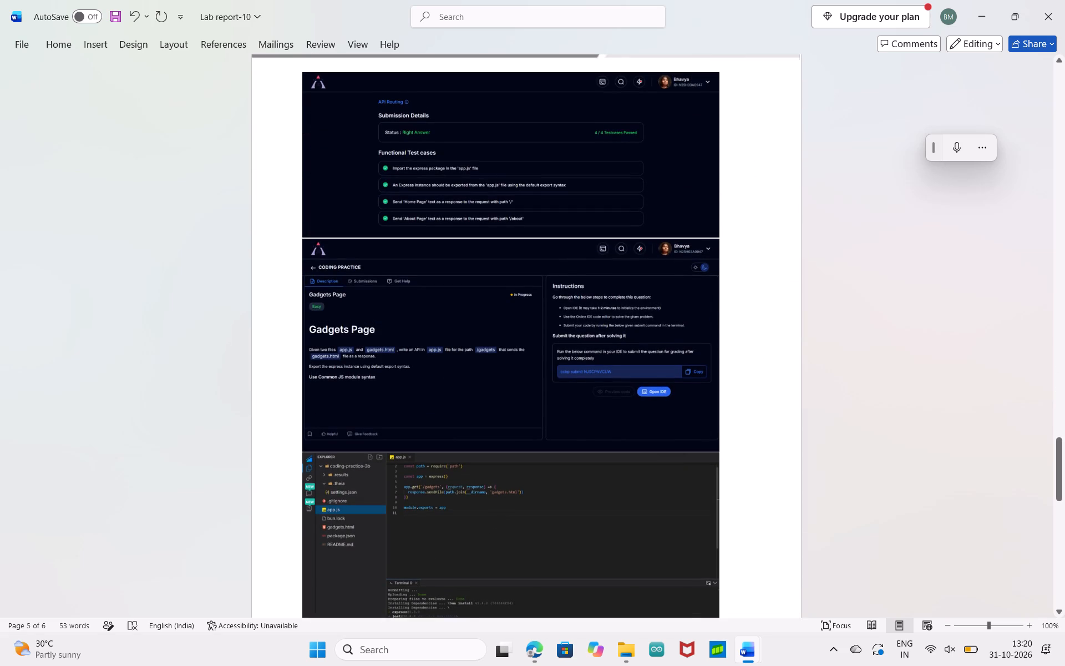
key("Return")
key("Return")
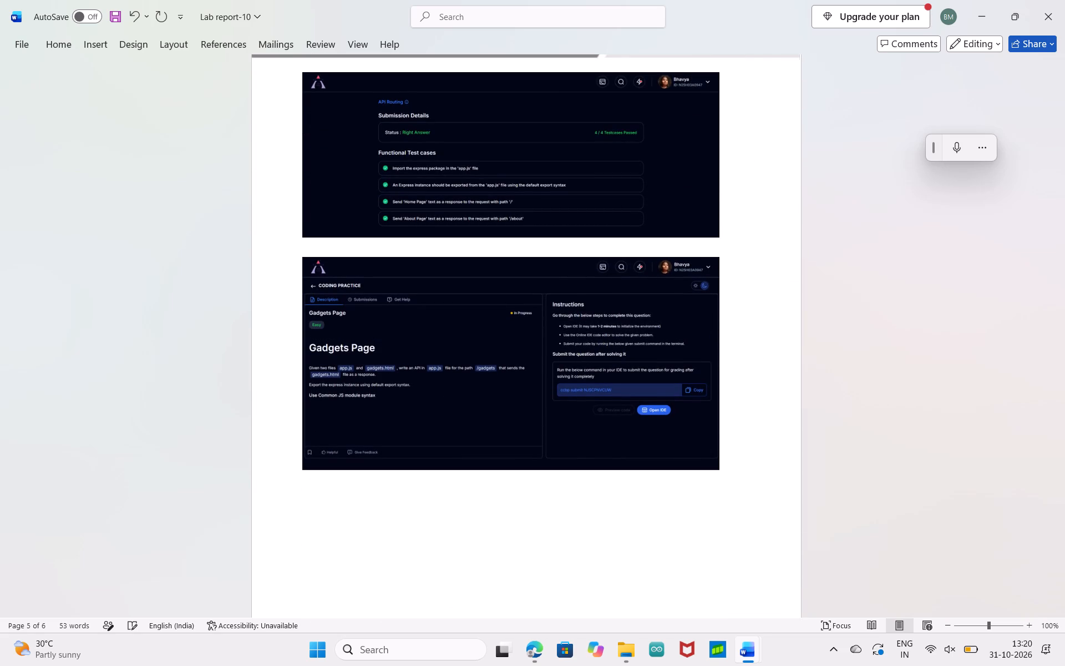
key("ctrl+v")
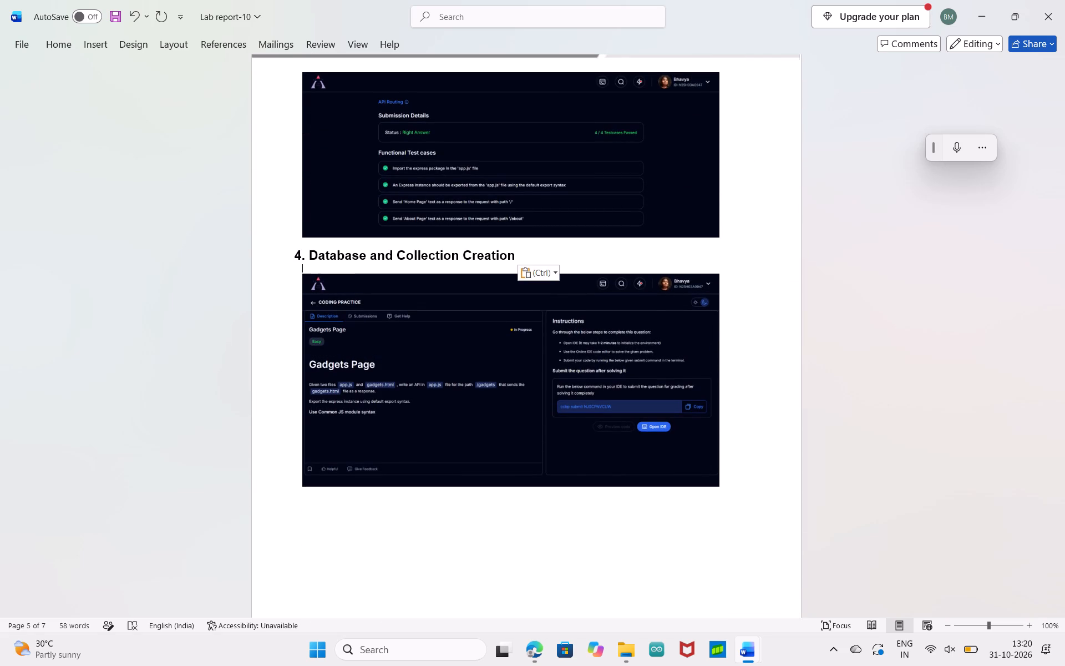
Delete the words "Database and Collection Creation" from the heading above the "Gadgets Page" screenshot, keeping only the number 4.
key("shift+Left")
key("shift+Left")
key("shift+Left")
key("shift+Left")
key("shift+Left")
key("shift+Left")
key("shift+Left")
key("shift+Left")
key("shift+Left")
key("shift+Left")
key("shift+Left")
key("shift+Left")
key("shift+Left")
key("shift+Left")
key("shift+Left")
key("shift+Left")
key("shift+Left")
key("shift+Left")
key("shift+Left")
key("shift+Left")
key("shift+Left")
key("shift+Left")
key("shift+Left")
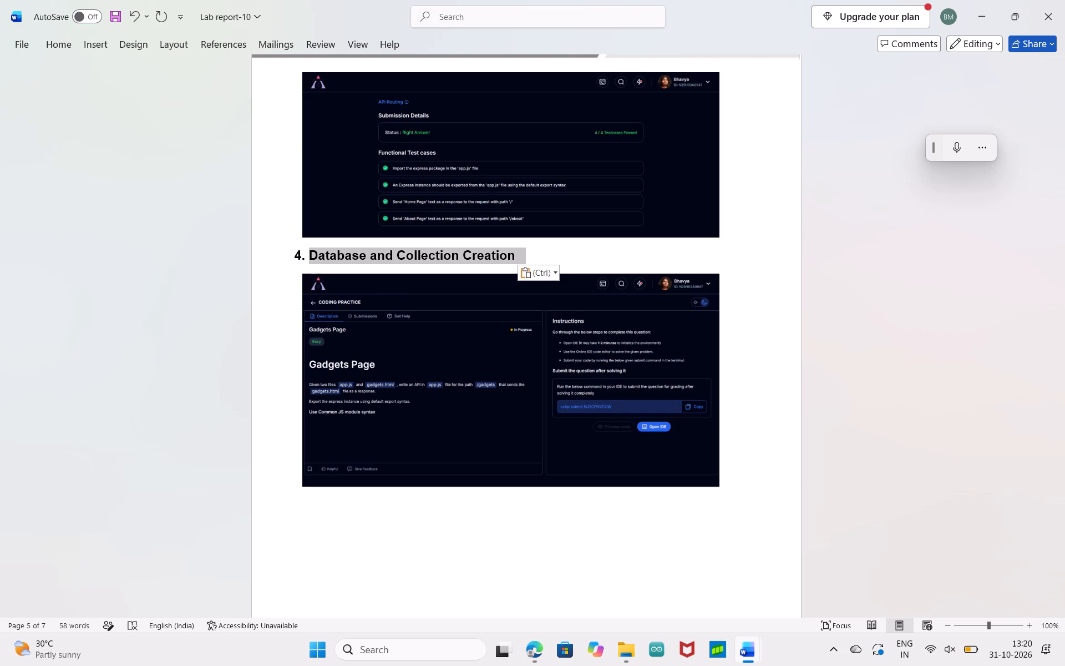
key("BackSpace")
Paste the "4. Database and Collection Creation" heading again on a new line above the "Get a String" coding practice screenshot.
scroll(747, 223, "down", 6)
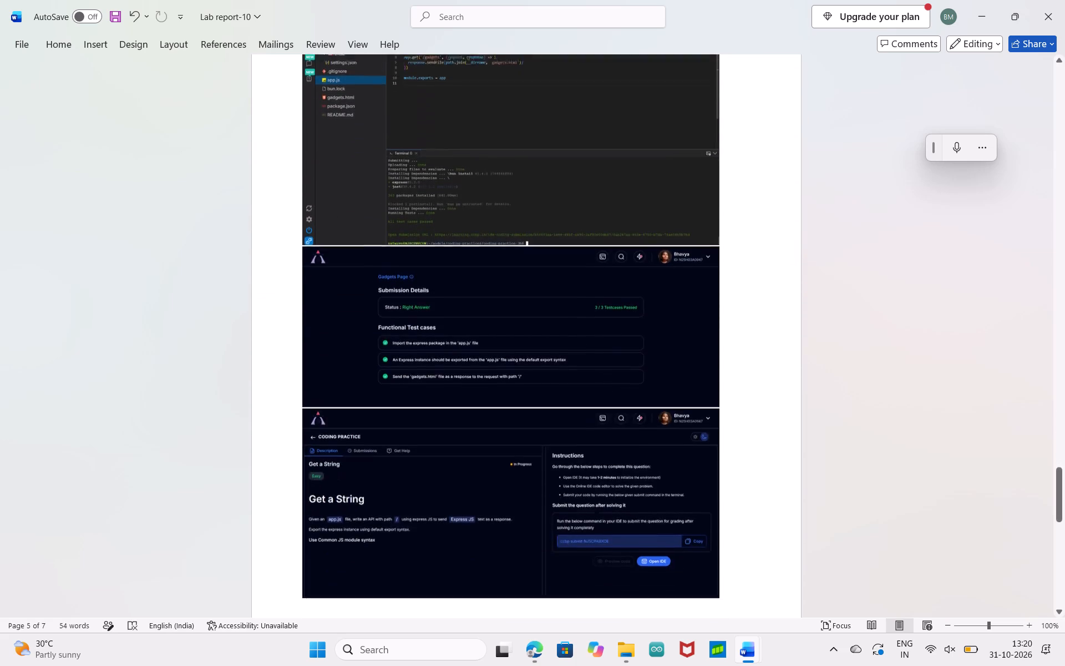
scroll(747, 223, "down", 1)
scroll(747, 223, "up", 2)
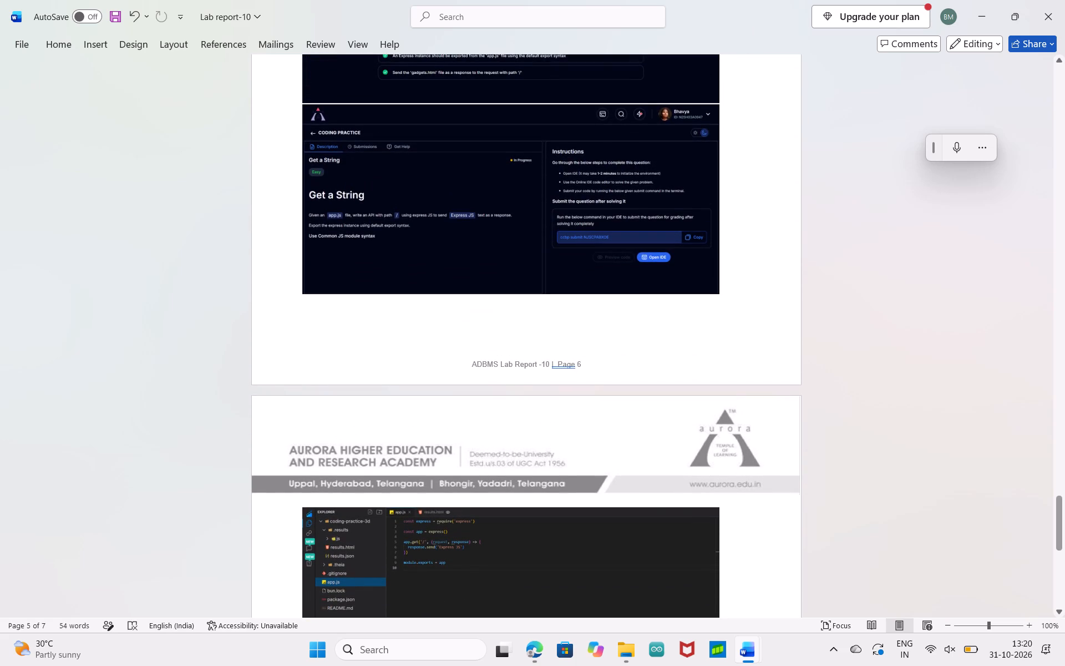
left_click(743, 97)
key("Return")
key("Return")
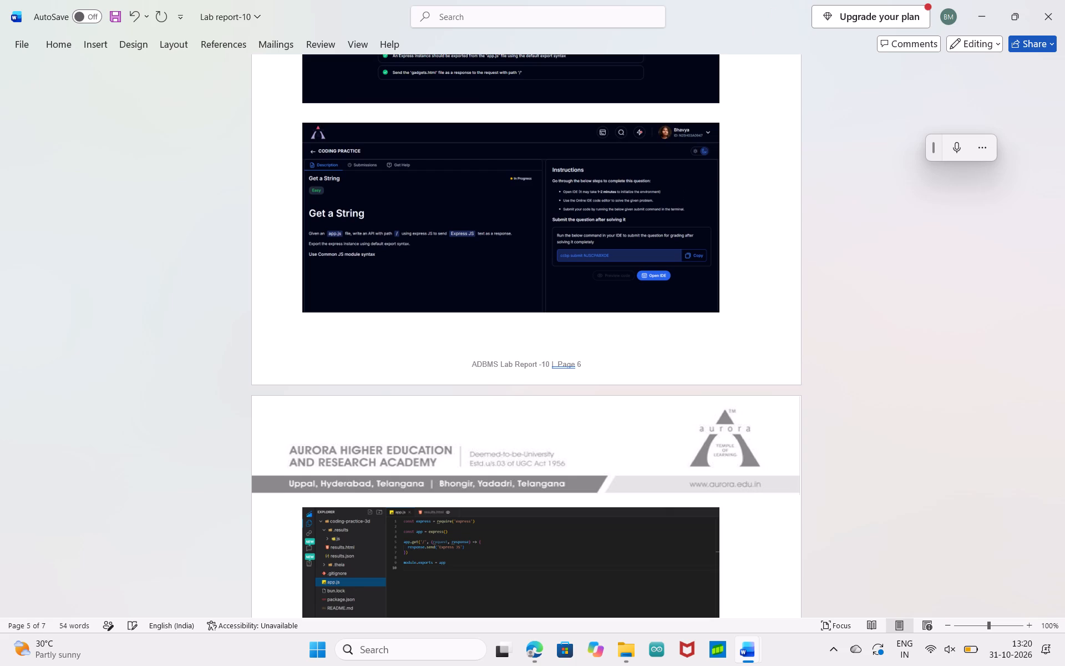
key("ctrl+v")
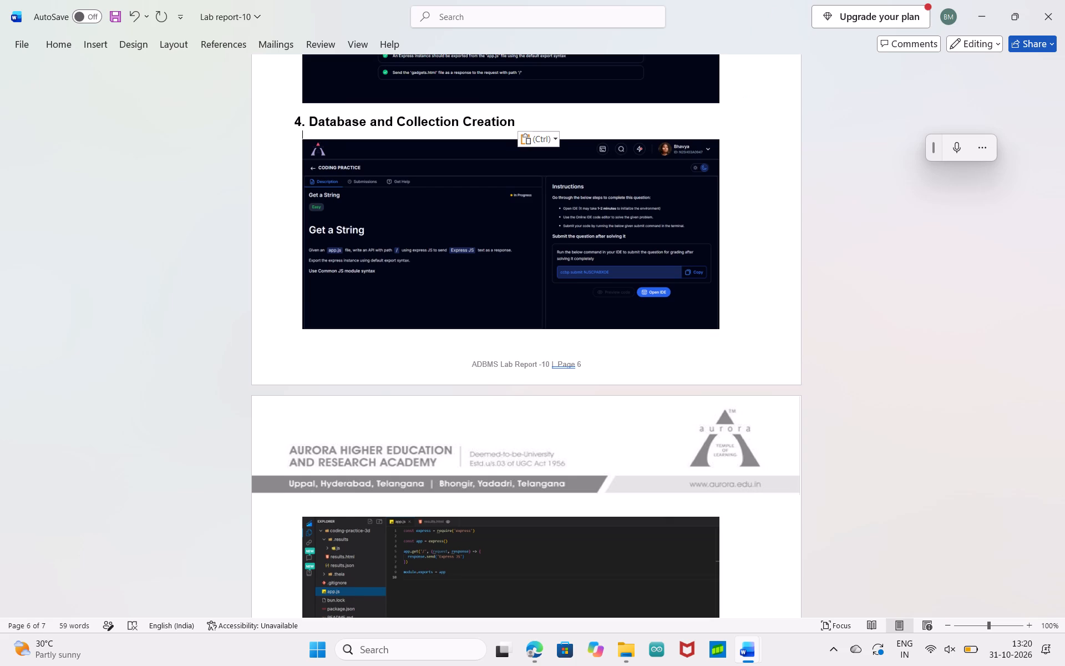
Renumber the heading above the "Get a String" screenshot as 5 and delete its words "Database and Collection Creation".
key("Right")
scroll(322, 157, "left", 1)
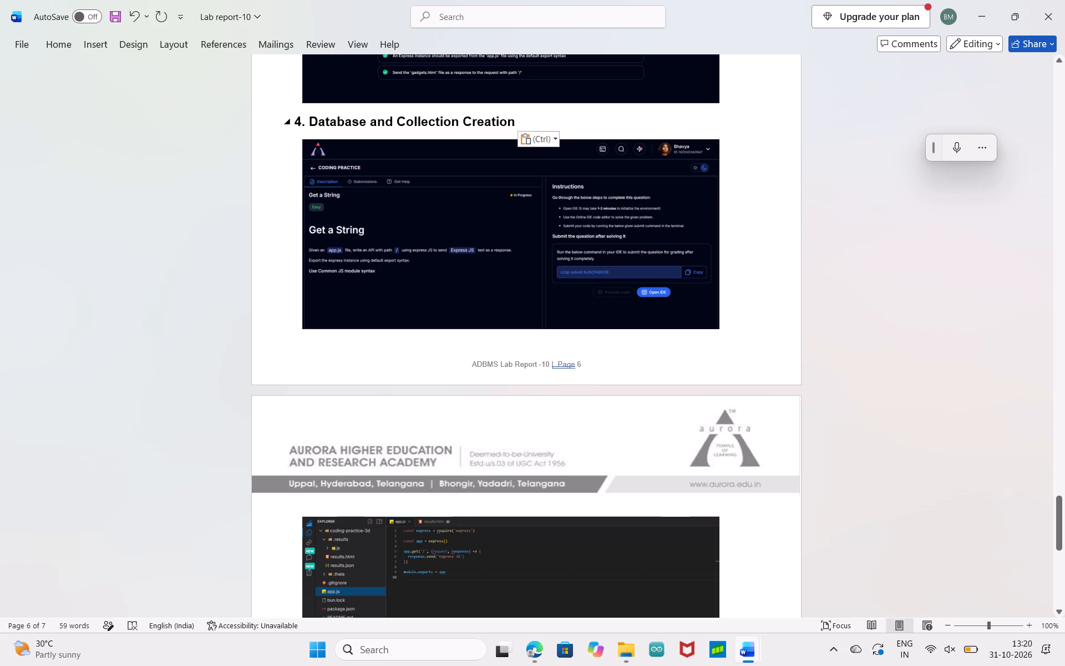
scroll(300, 119, "left", 1)
left_click(300, 119)
key("BackSpace")
key("5")
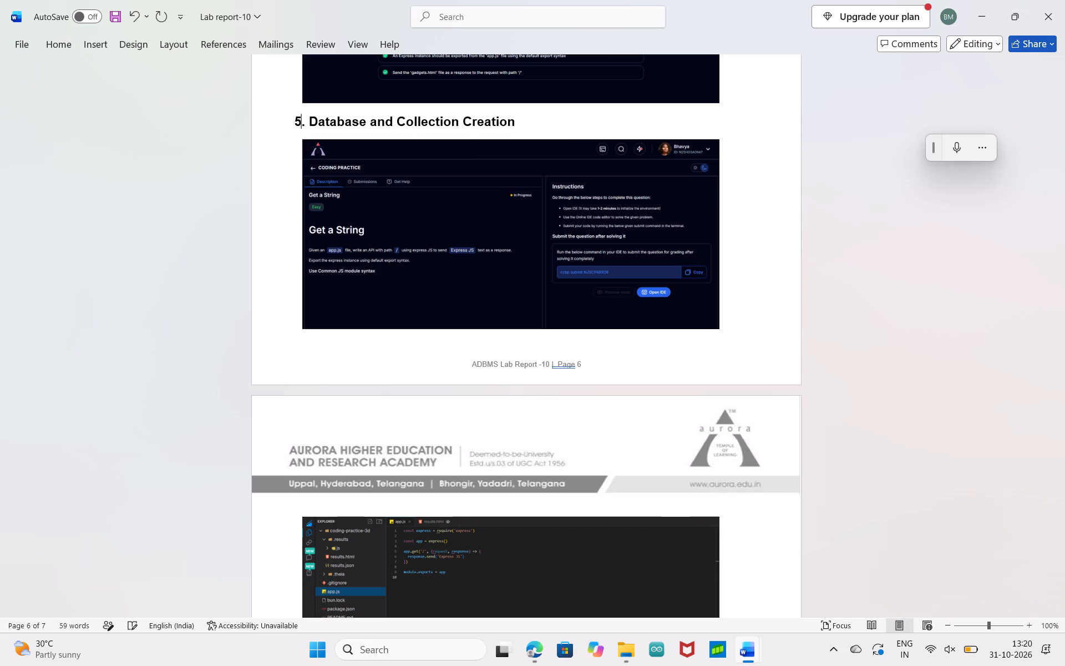
left_click_drag(310, 123, 370, 119)
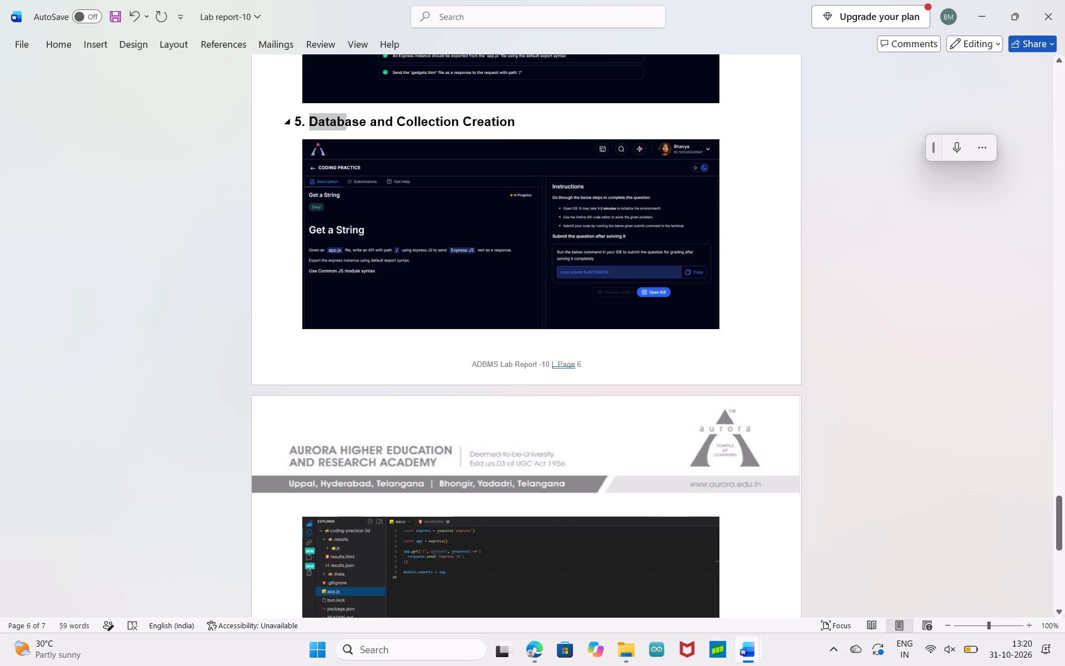
left_click_drag(370, 119, 525, 127)
key("BackSpace")
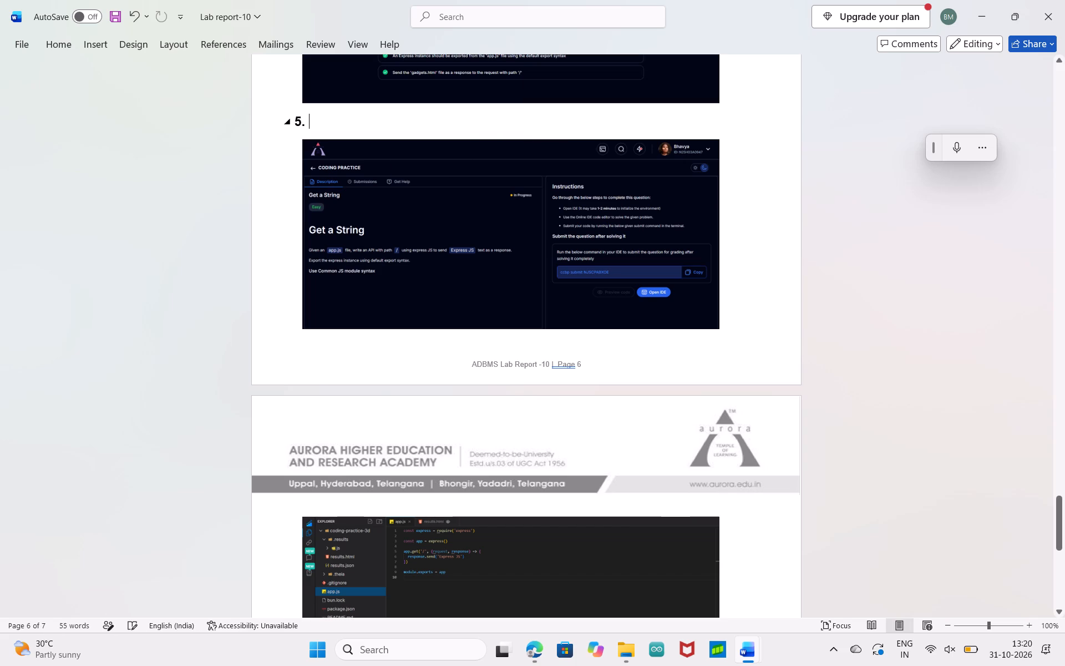
Review the numbering and placement of the coding practice screenshots from the last pages back up to page 4.
scroll(525, 127, "down", 6)
scroll(525, 127, "up", 4)
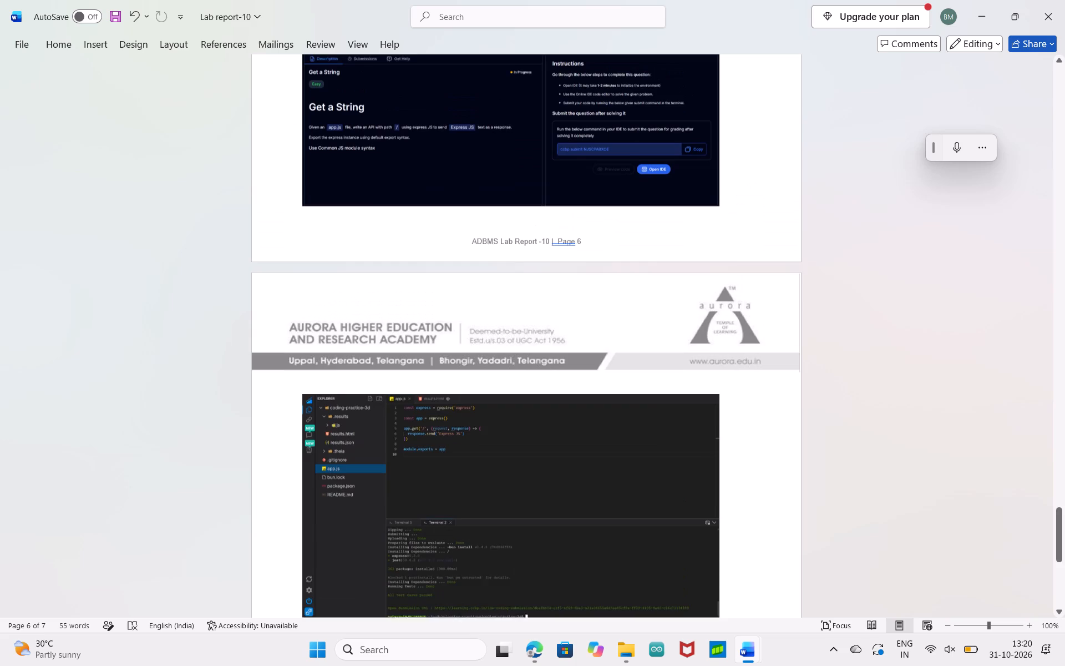
scroll(525, 127, "up", 4)
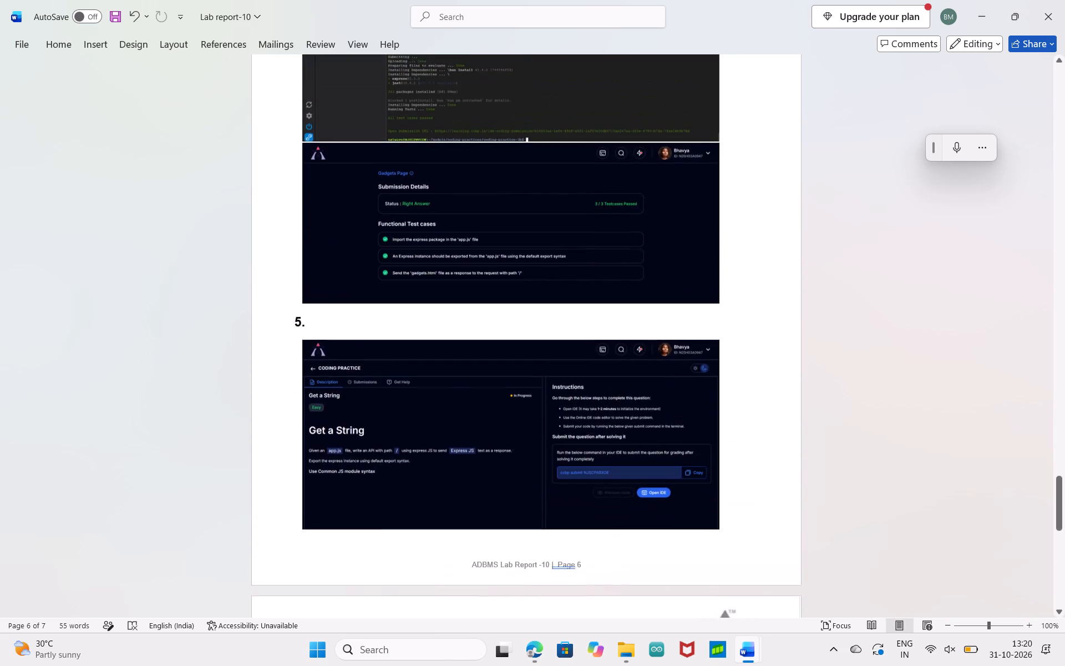
scroll(525, 127, "up", 3)
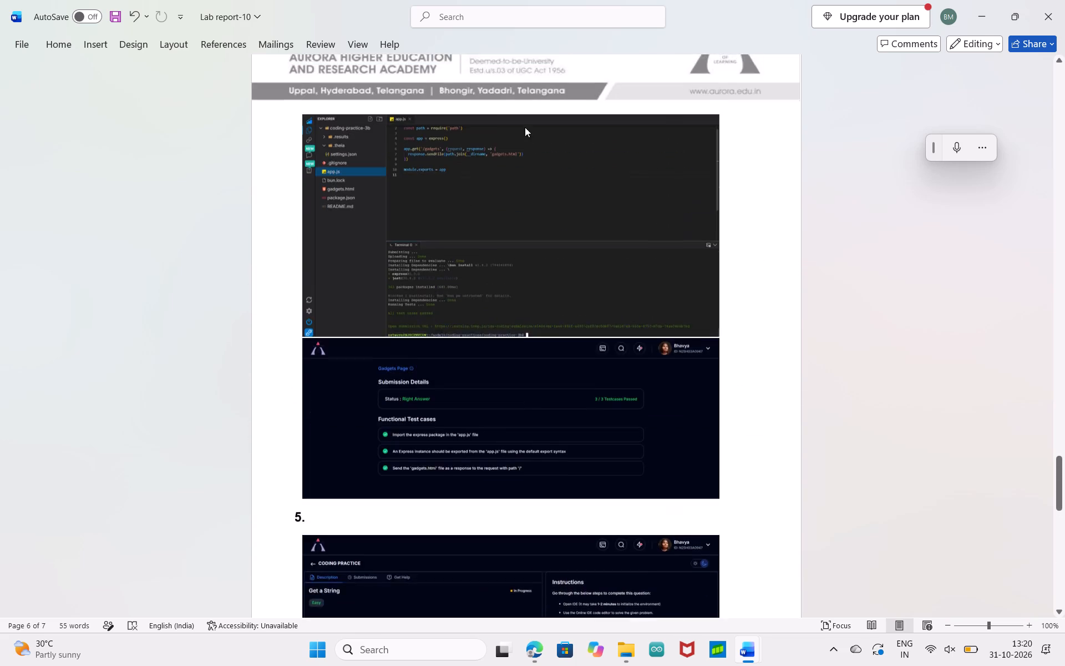
scroll(525, 127, "up", 5)
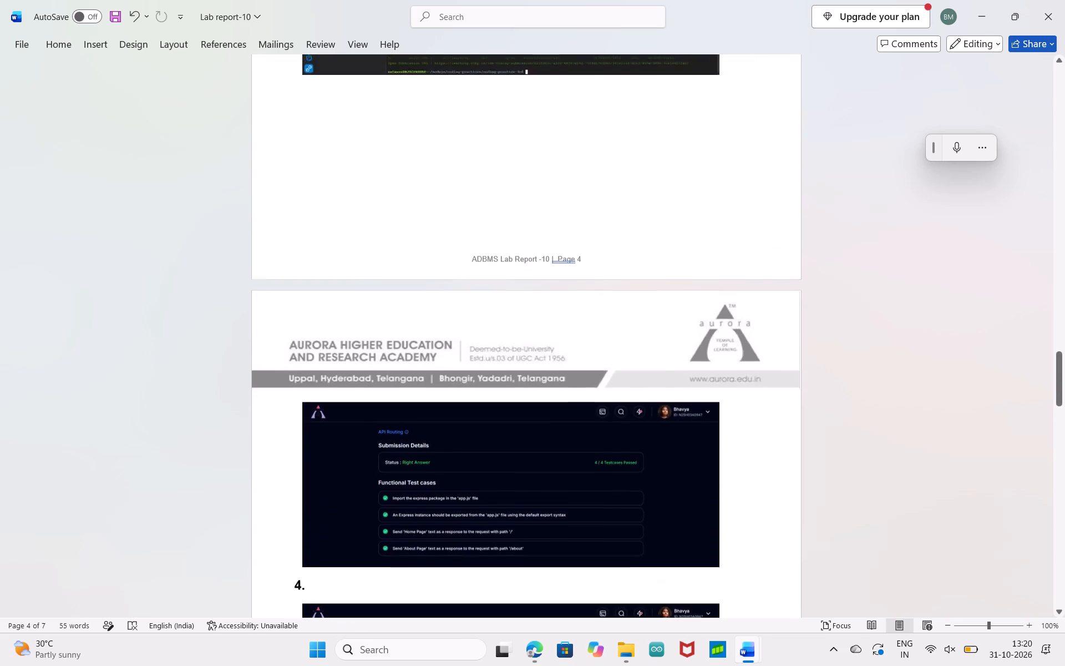
Review the numbering and order of the coding practice screenshots from page 4 up to page 1 and back down to the last page.
scroll(525, 127, "up", 4)
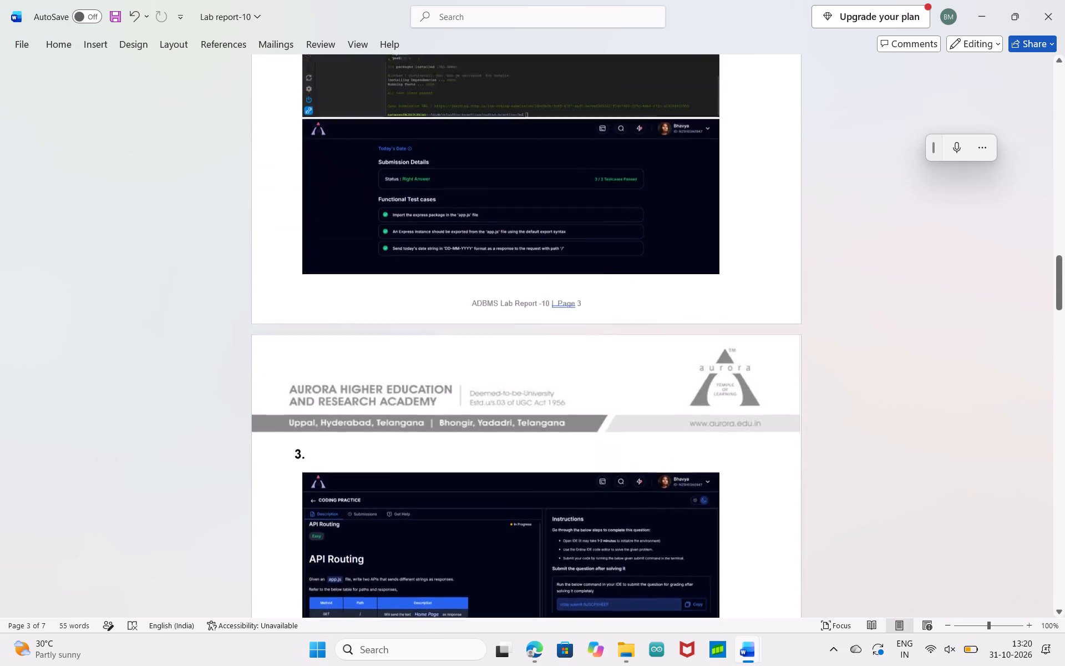
scroll(525, 127, "up", 4)
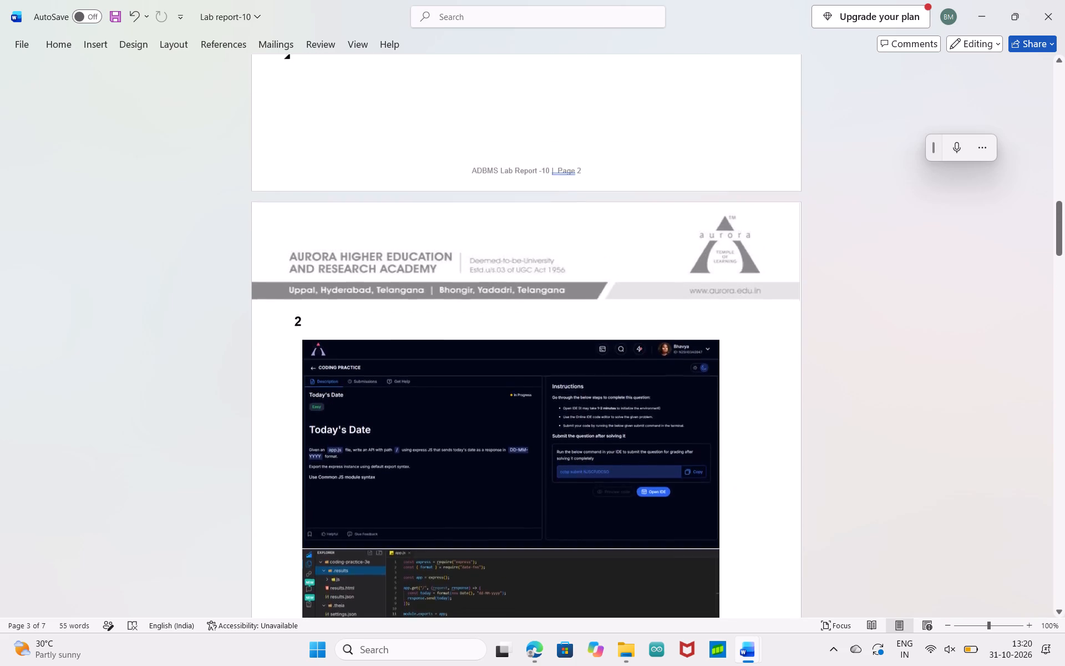
scroll(525, 127, "up", 5)
scroll(525, 127, "down", 1)
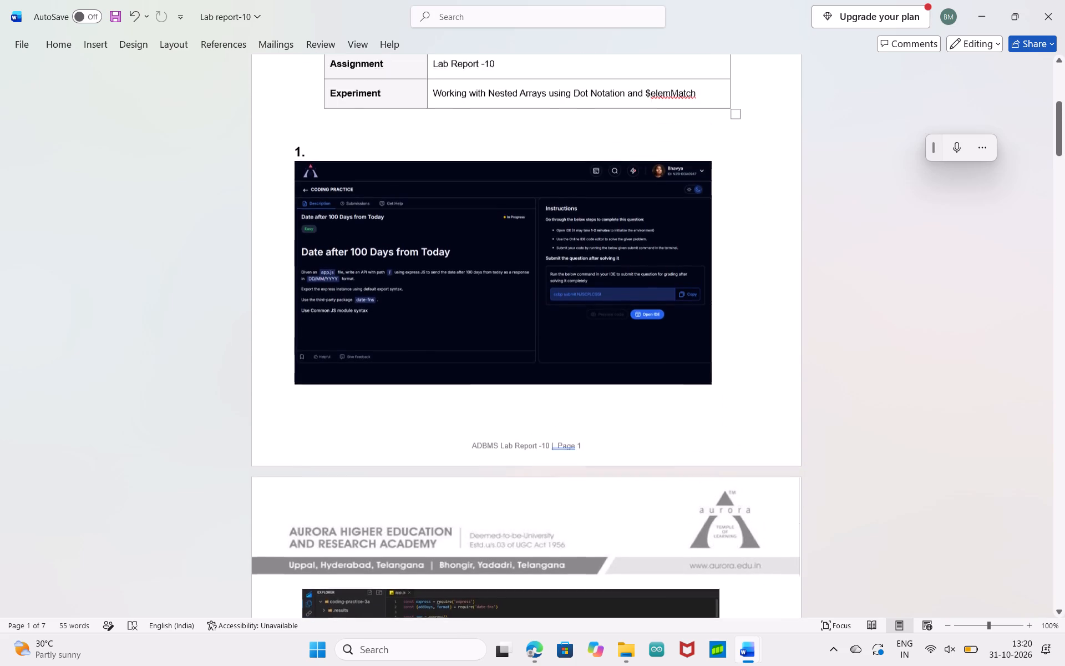
scroll(525, 127, "down", 4)
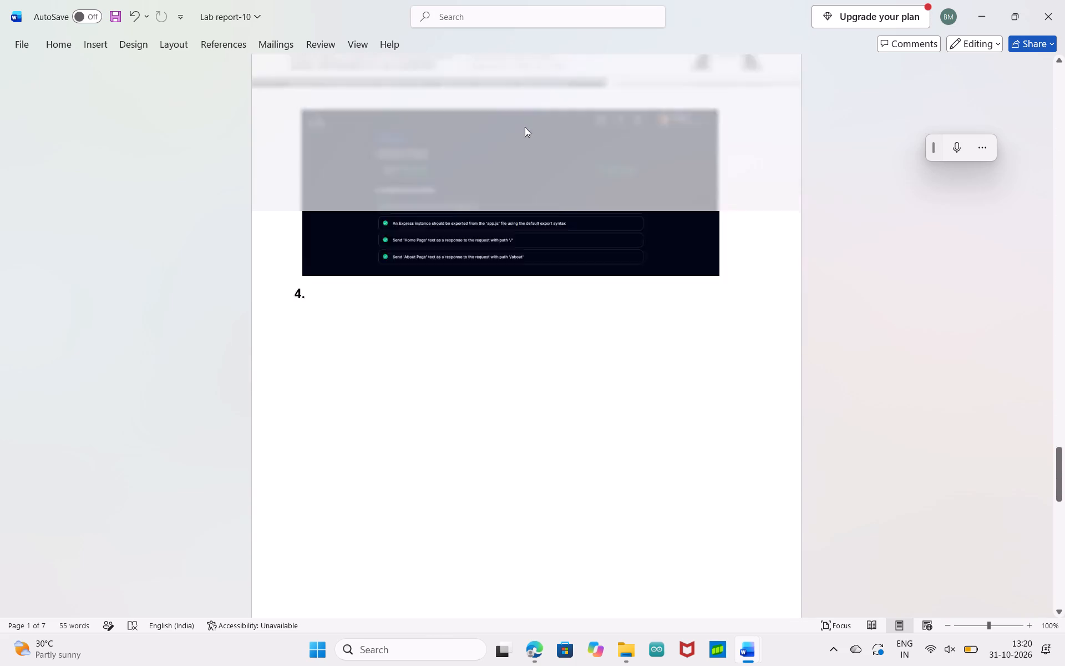
scroll(525, 127, "down", 9)
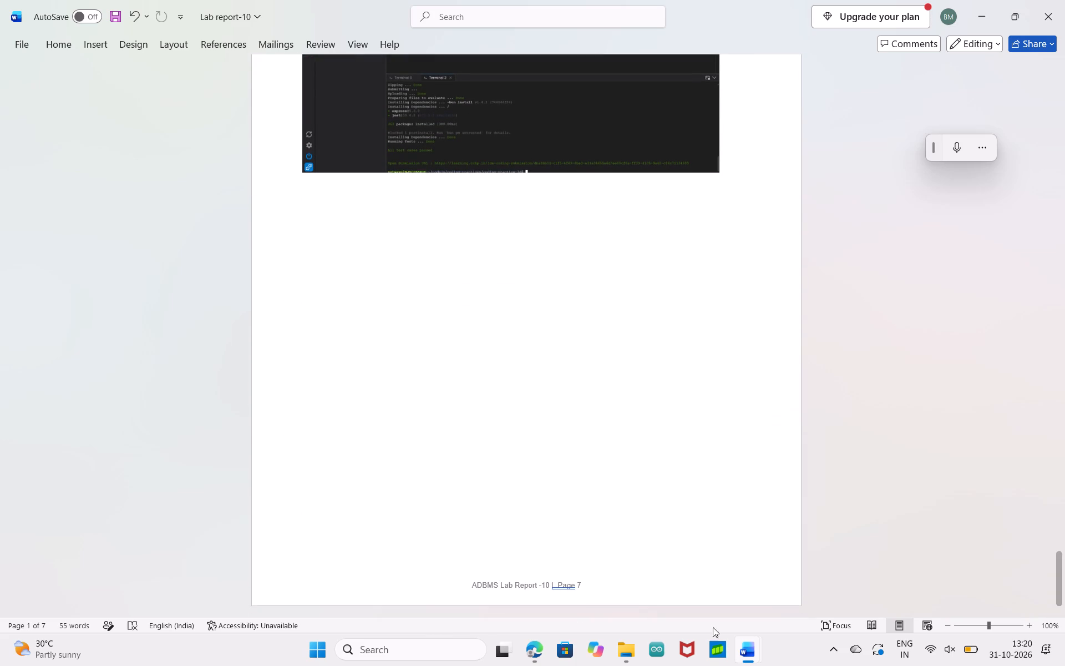
Copy the "Get a String" Submission Details screenshot from Document2 and paste it on a new line below the last code screenshot in Lab report-10.
left_click(742, 594)
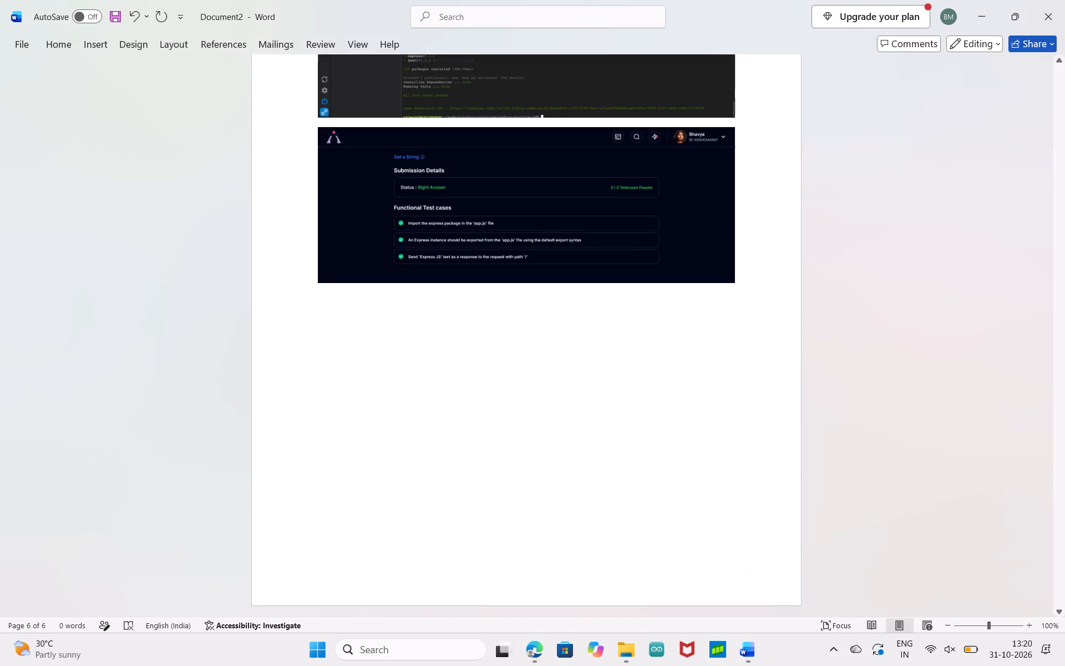
scroll(636, 439, "up", 2)
left_click(576, 495)
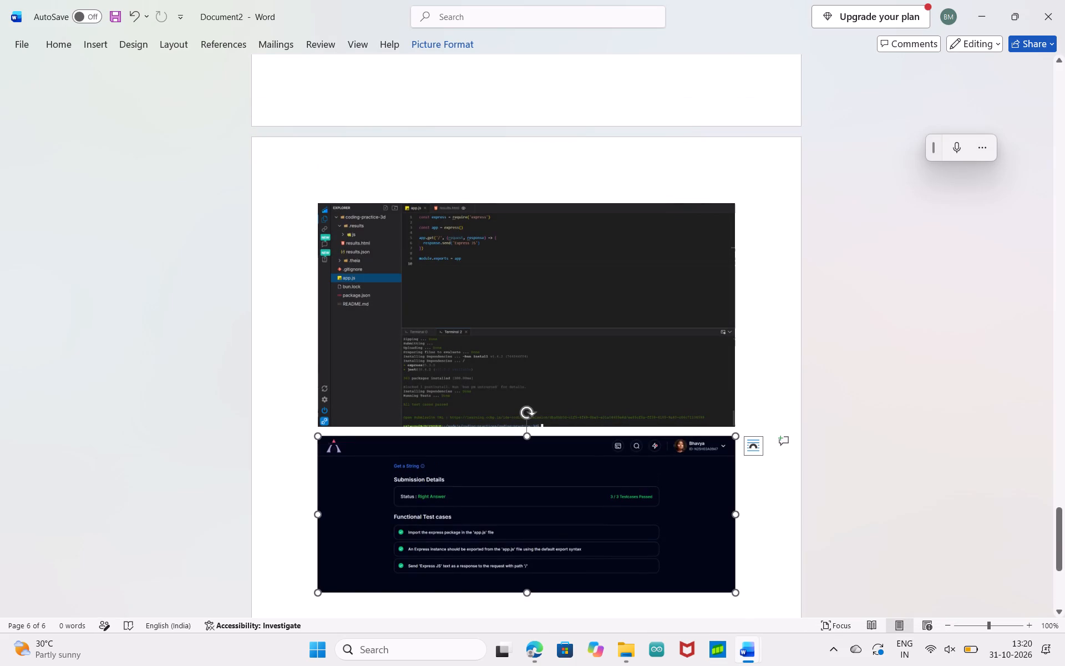
key("ctrl+c")
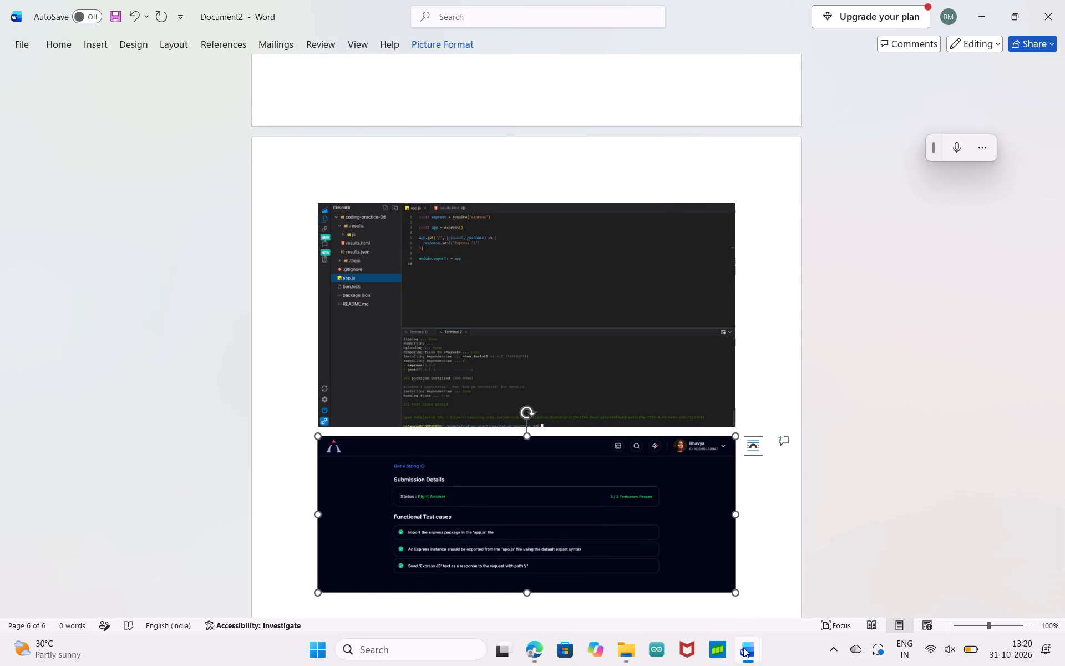
left_click(868, 562)
left_click(584, 344)
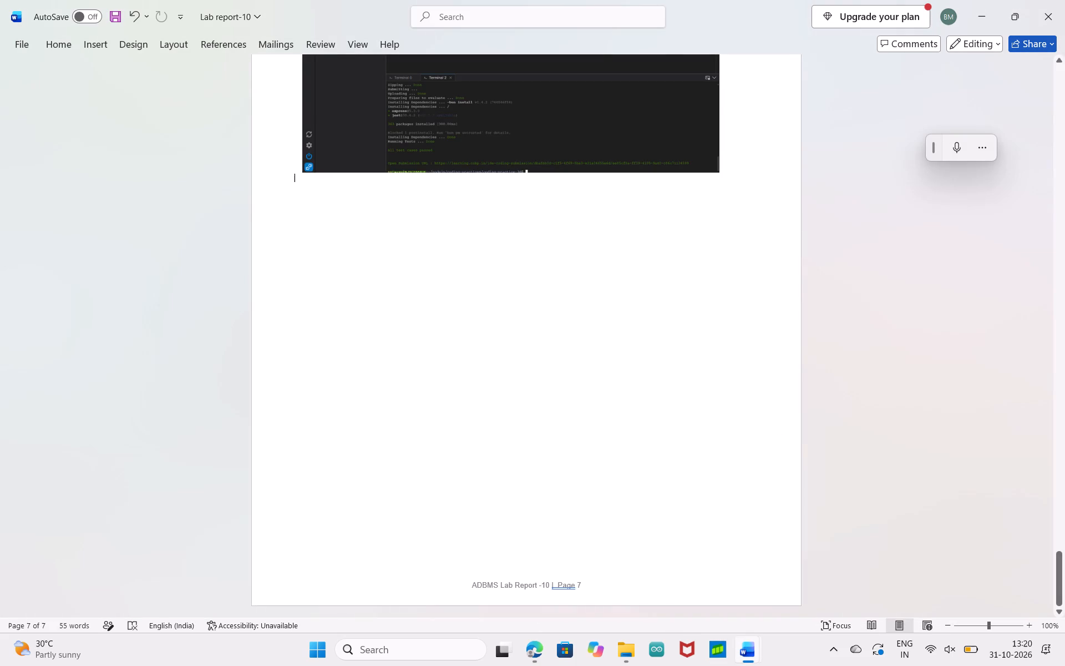
key("Return")
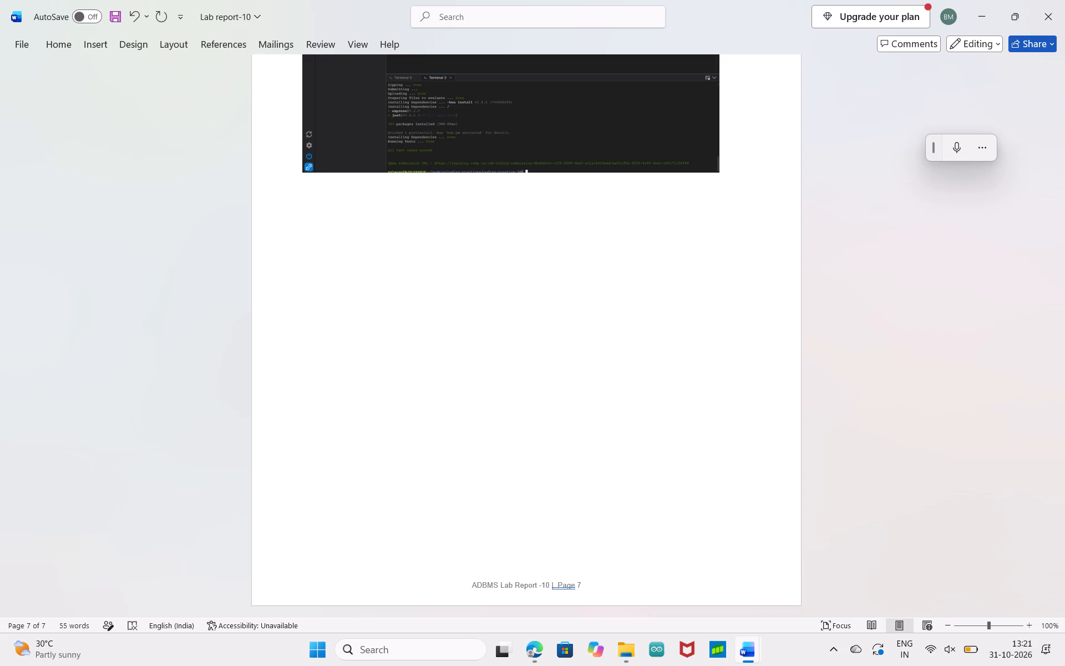
key("ctrl+v")
Clear the text "Advanced Database Management Systems" from the Subject row of the details table on page 1.
scroll(584, 344, "up", 20)
scroll(584, 344, "up", 2)
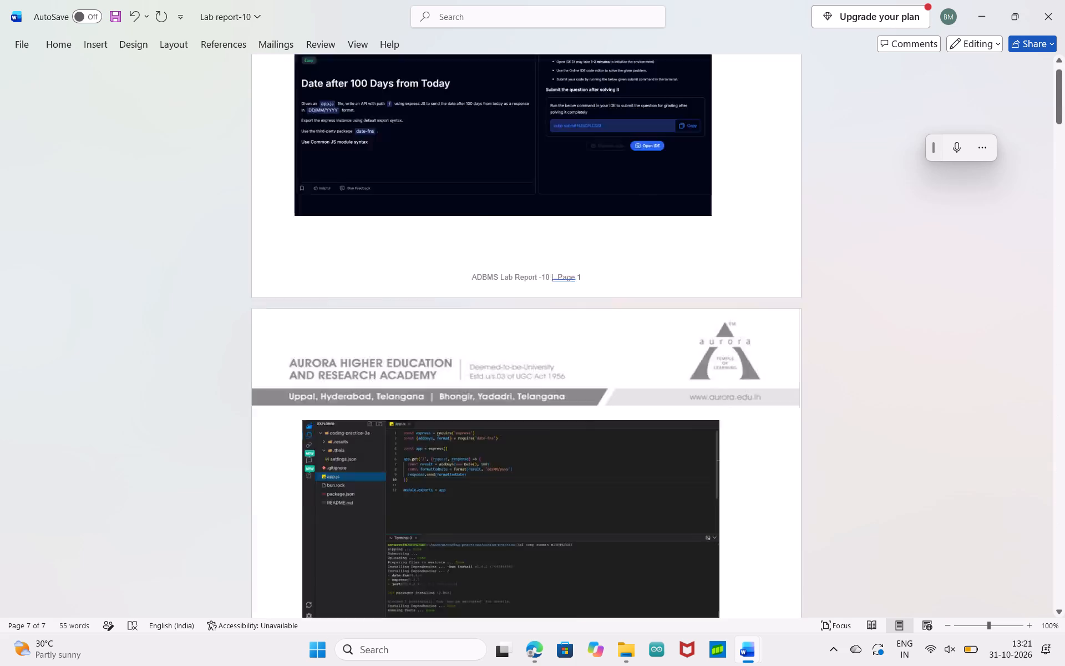
scroll(584, 344, "up", 5)
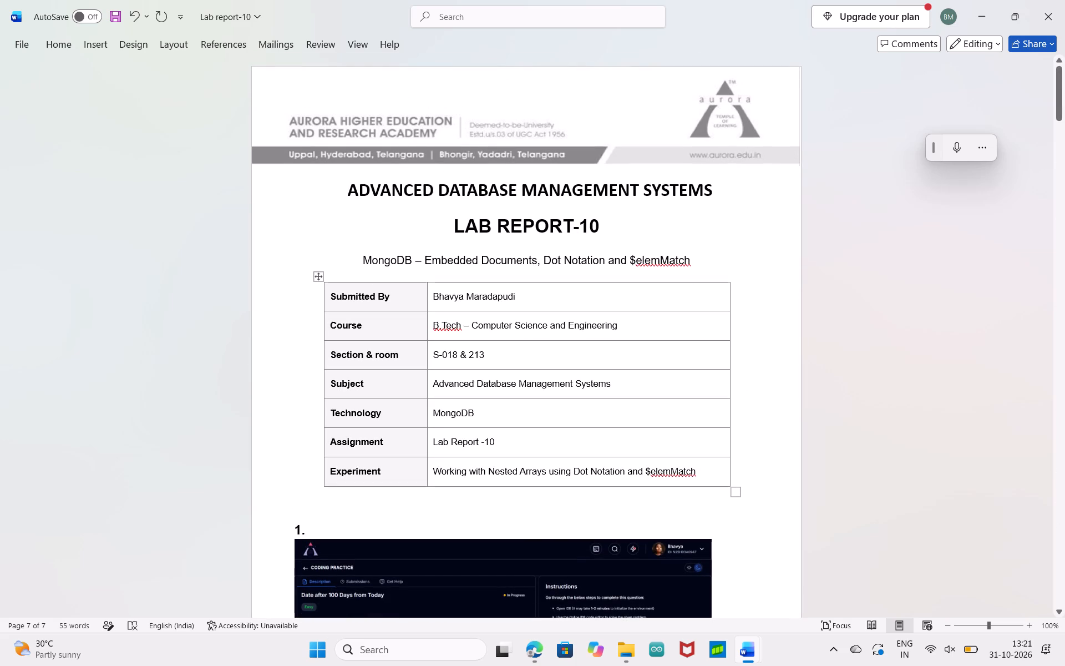
left_click_drag(622, 386, 437, 380)
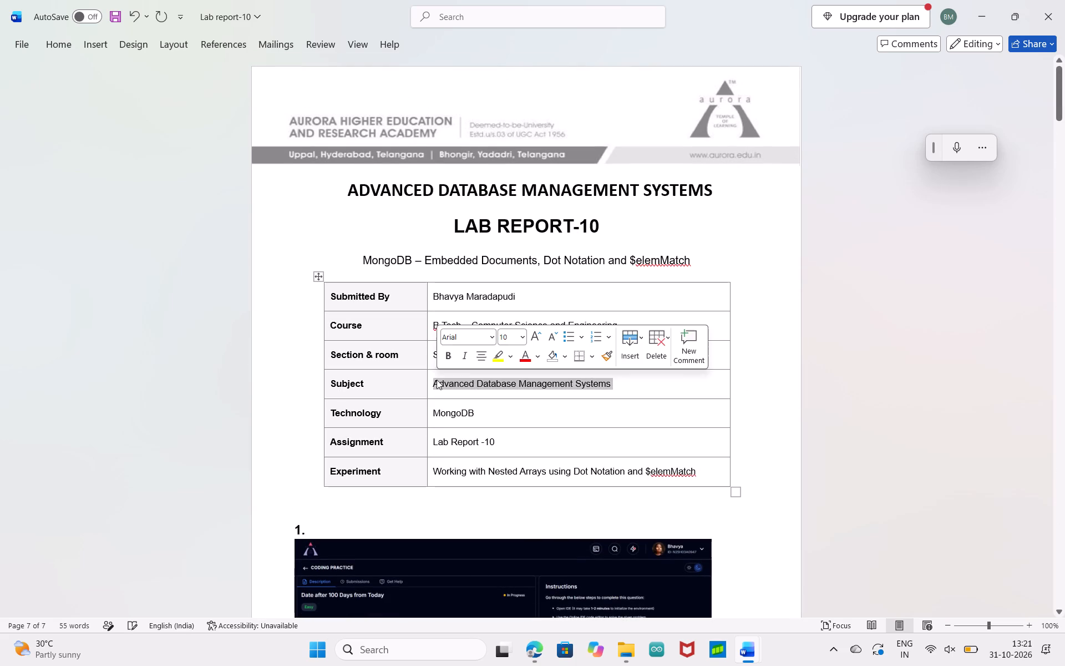
key("BackSpace")
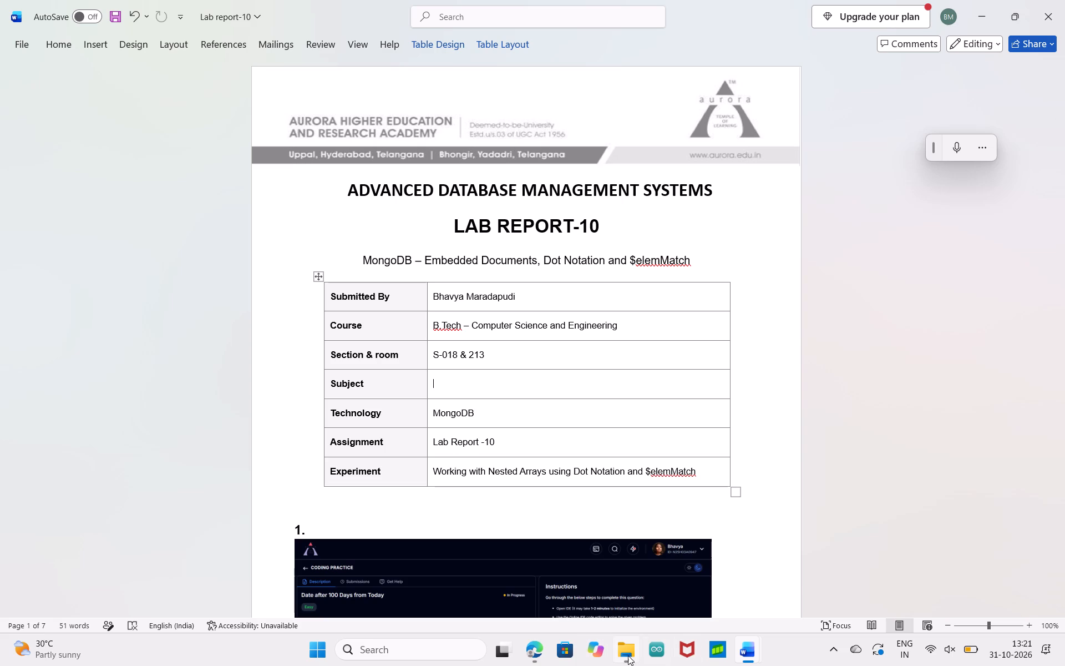
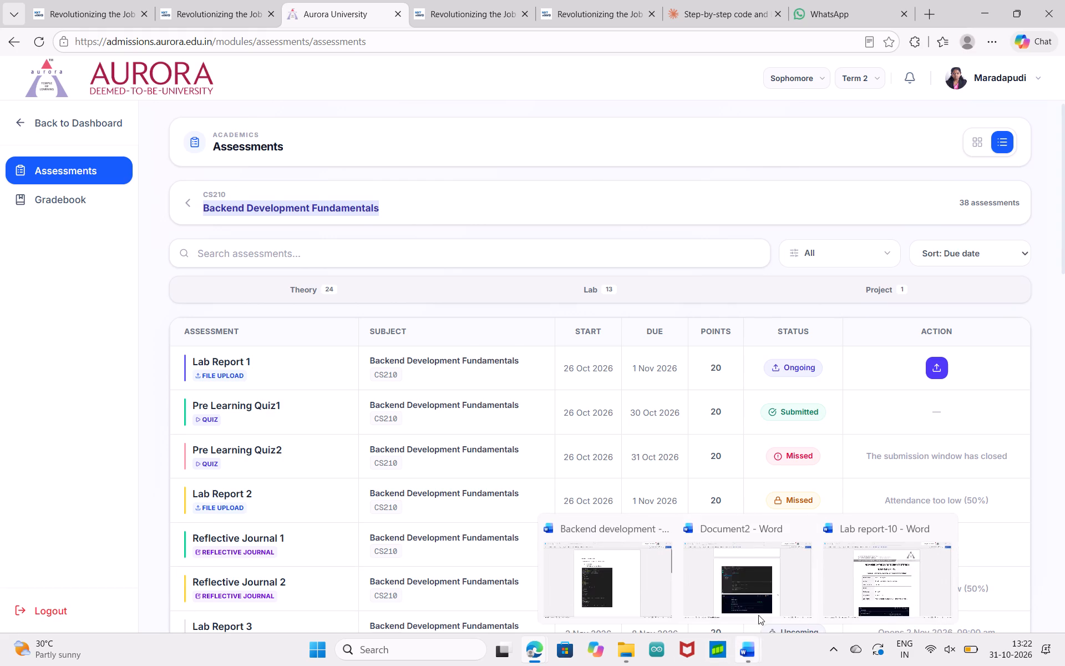
Switch to Lab report-10 and paste "Backend Development Fundamentals" into the Subject row of the details table.
left_click(880, 584)
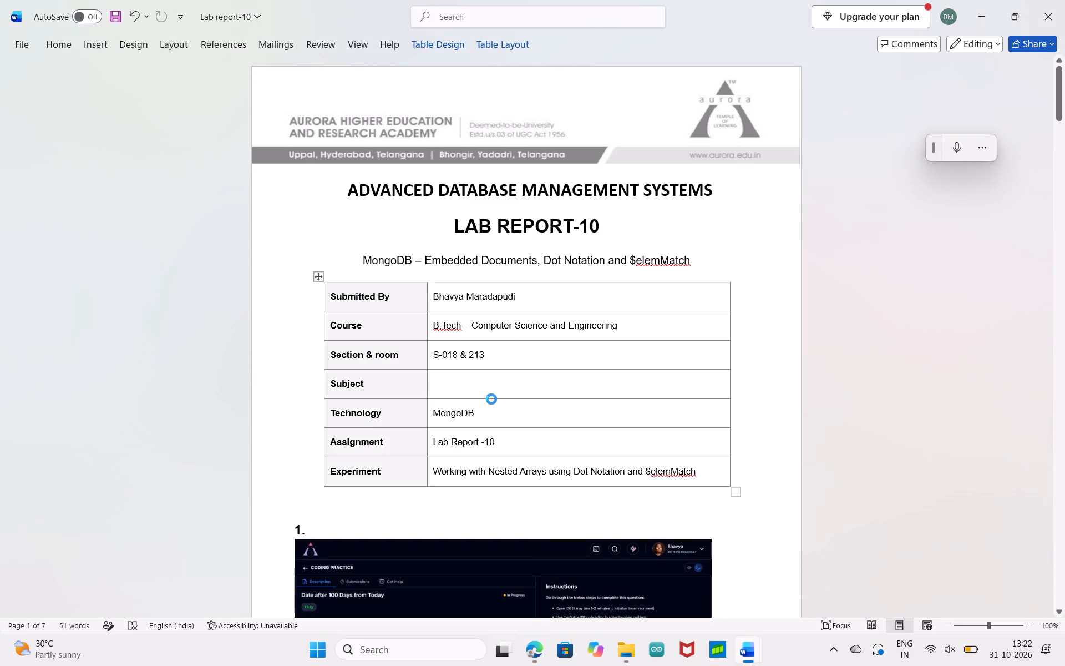
key("ctrl+v")
Format the Subject value as Aptos Display, size 12, without bold.
left_click_drag(580, 382, 546, 376)
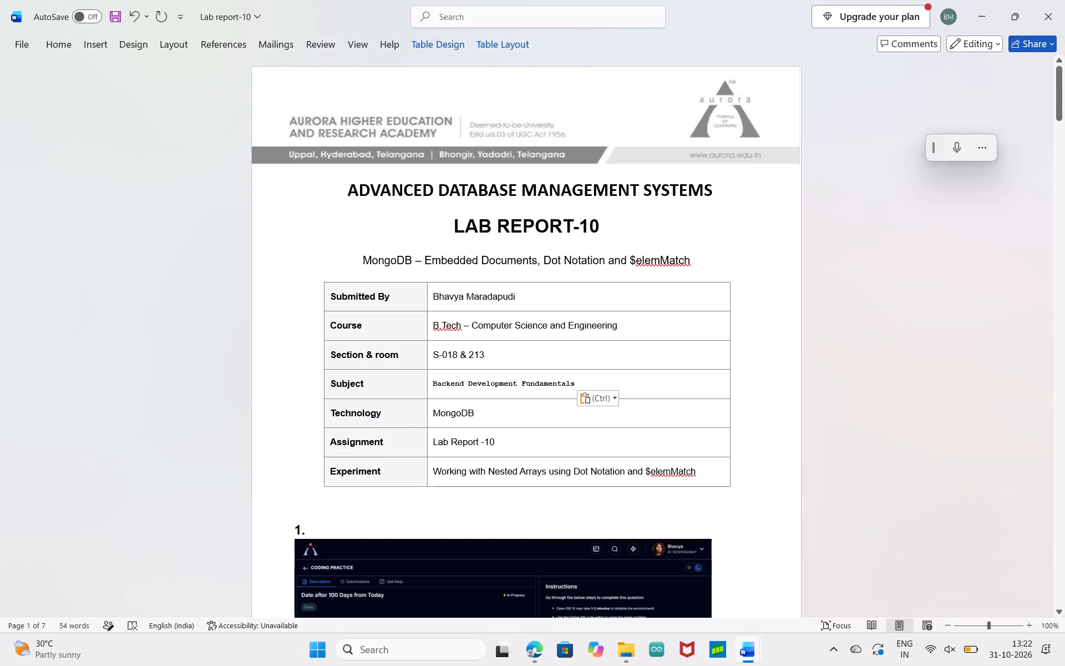
left_click_drag(546, 376, 442, 380)
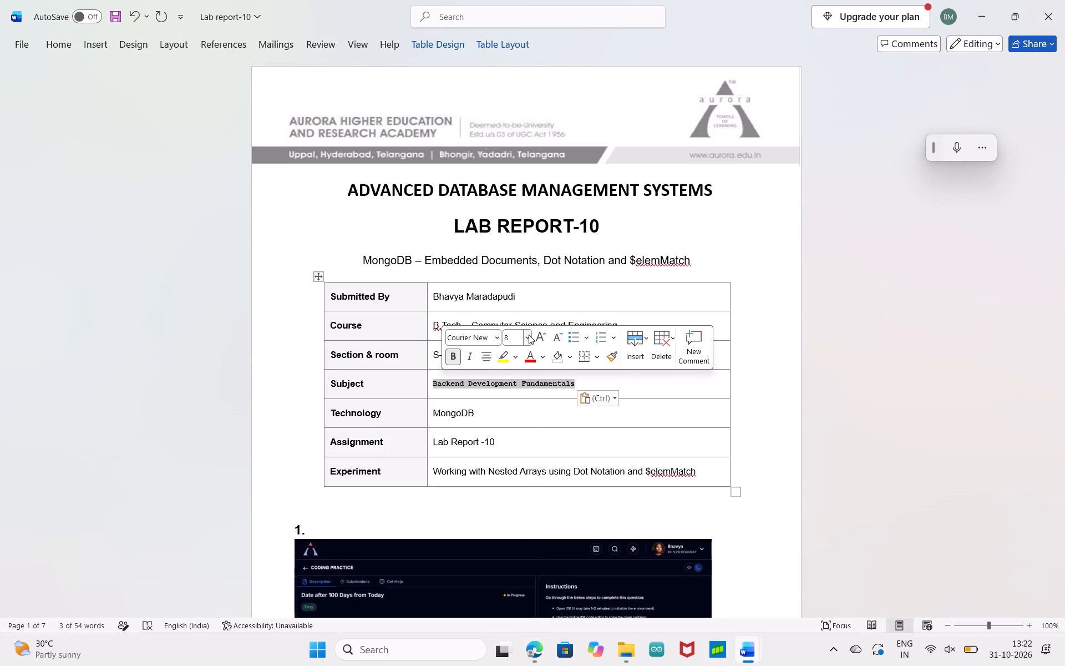
left_click(529, 335)
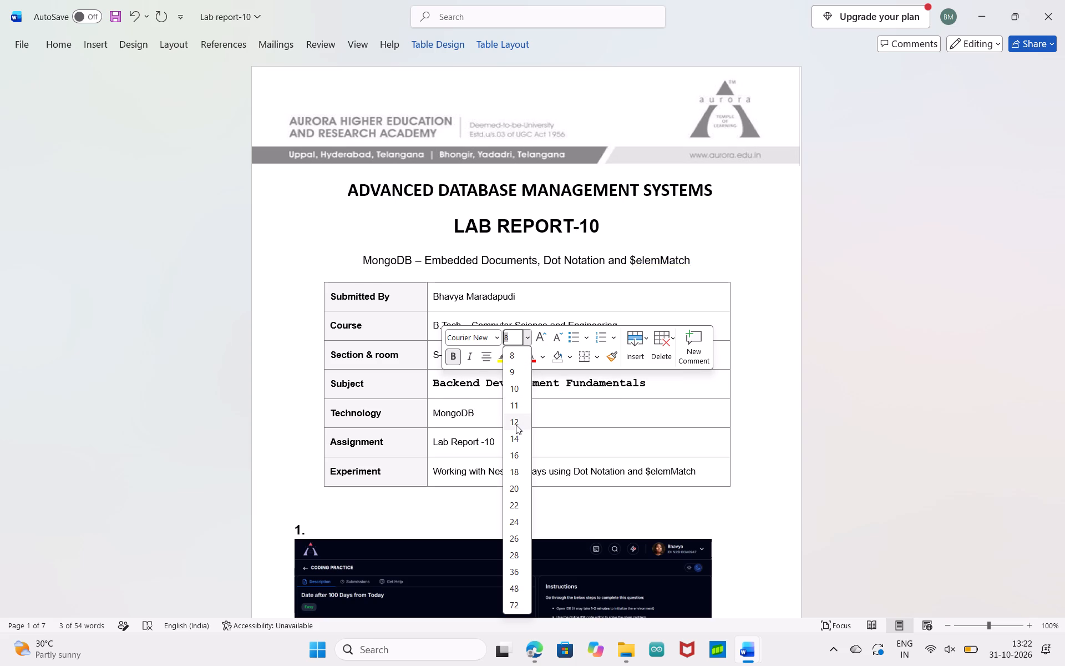
left_click(516, 425)
left_click(453, 349)
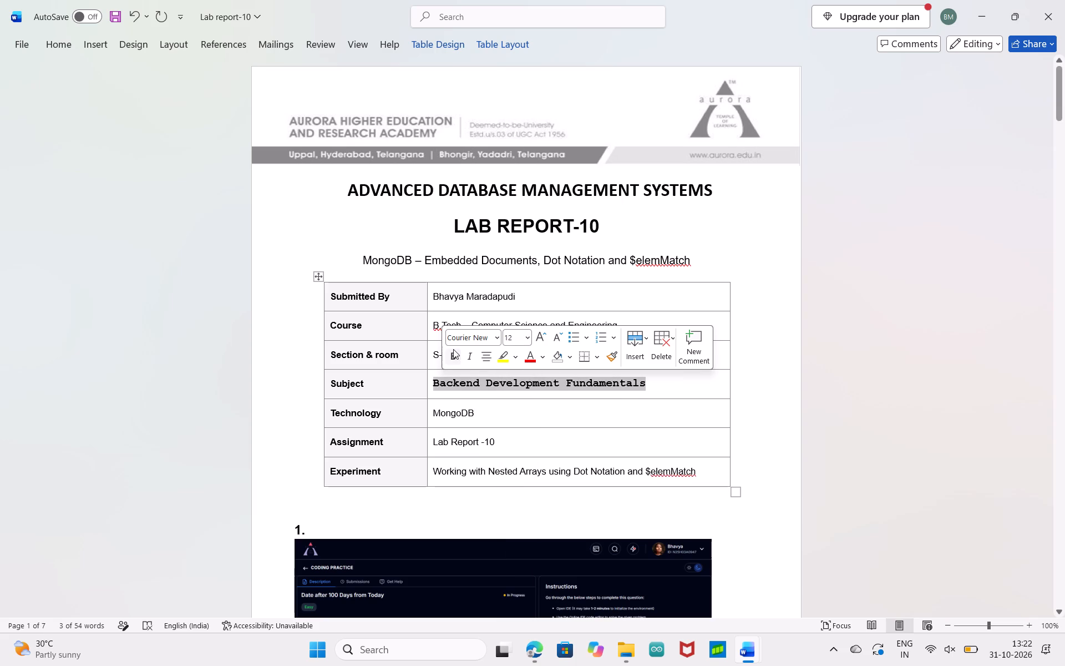
left_click(561, 416)
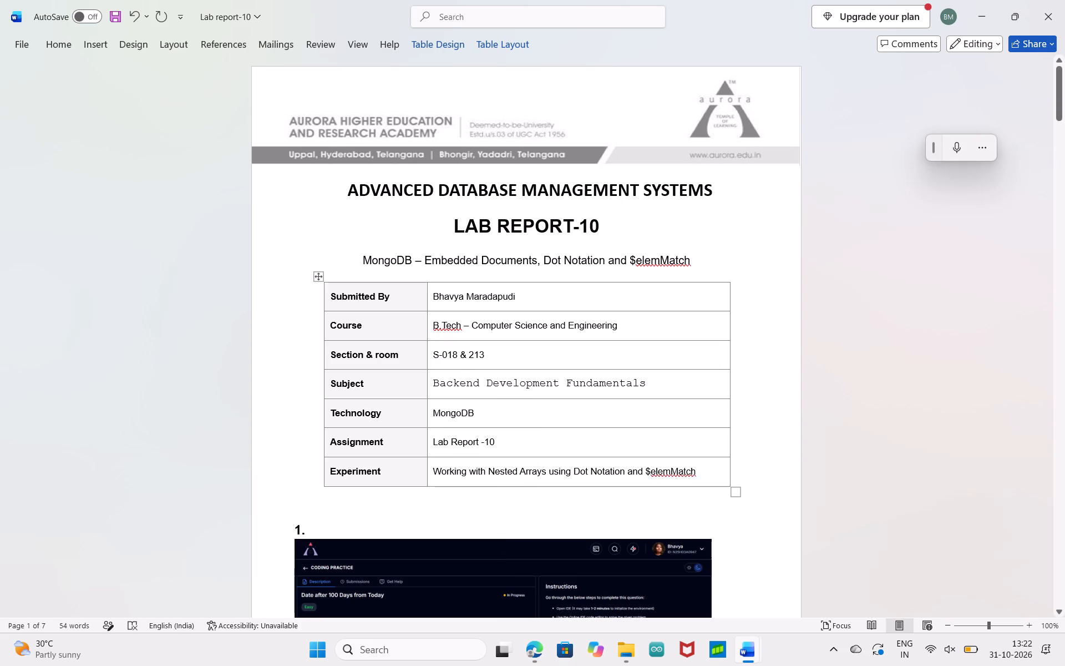
left_click_drag(653, 385, 435, 389)
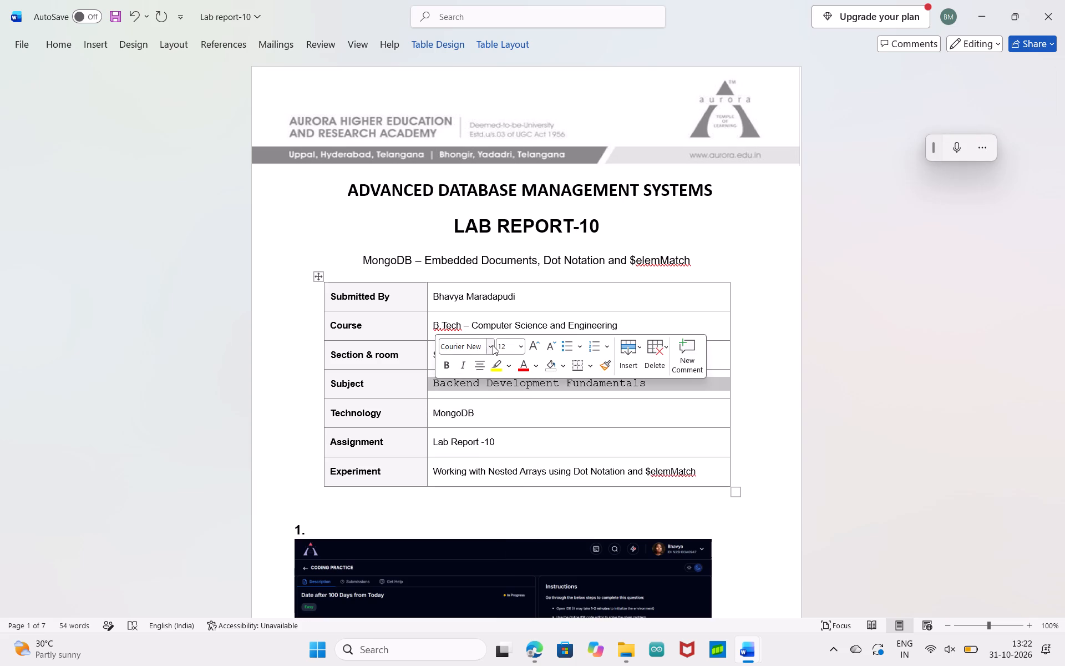
left_click(493, 345)
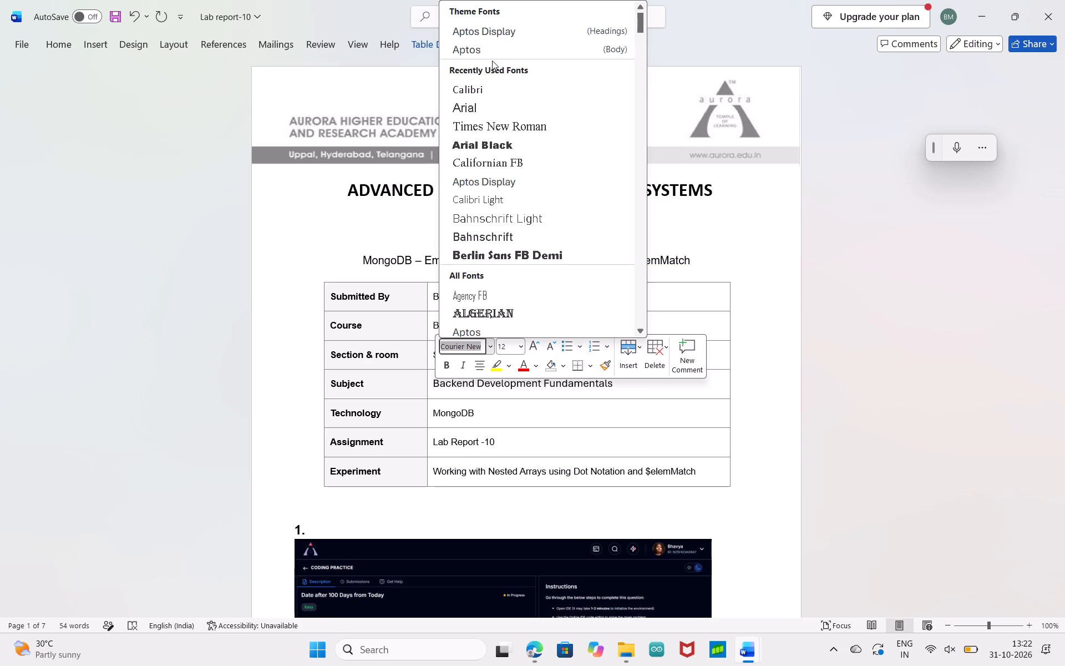
left_click(481, 39)
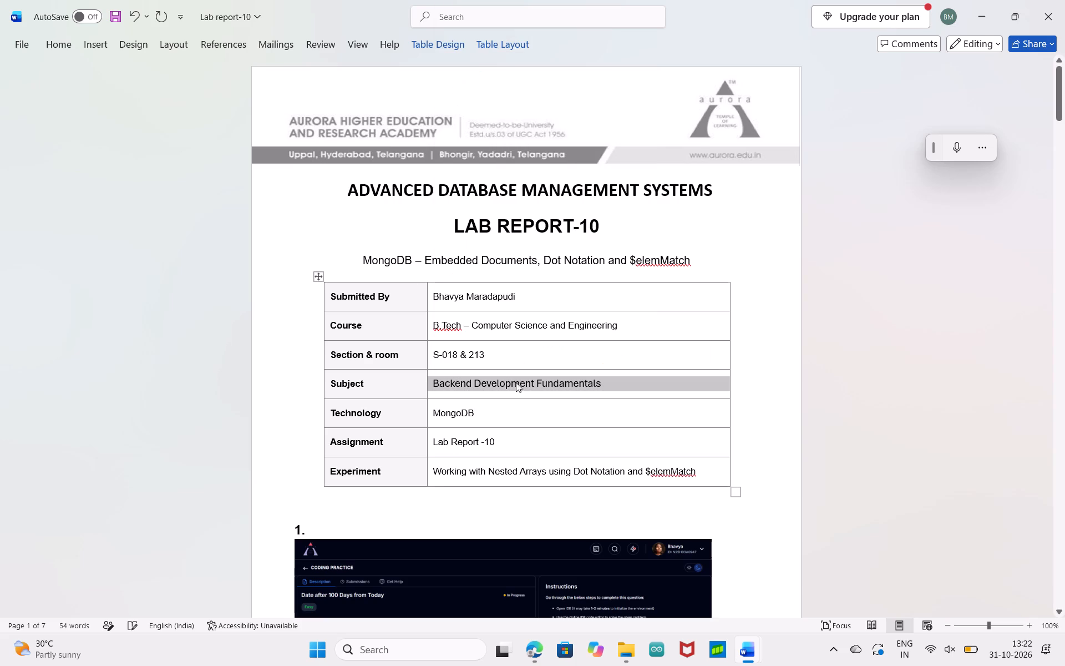
left_click(588, 400)
left_click(610, 386)
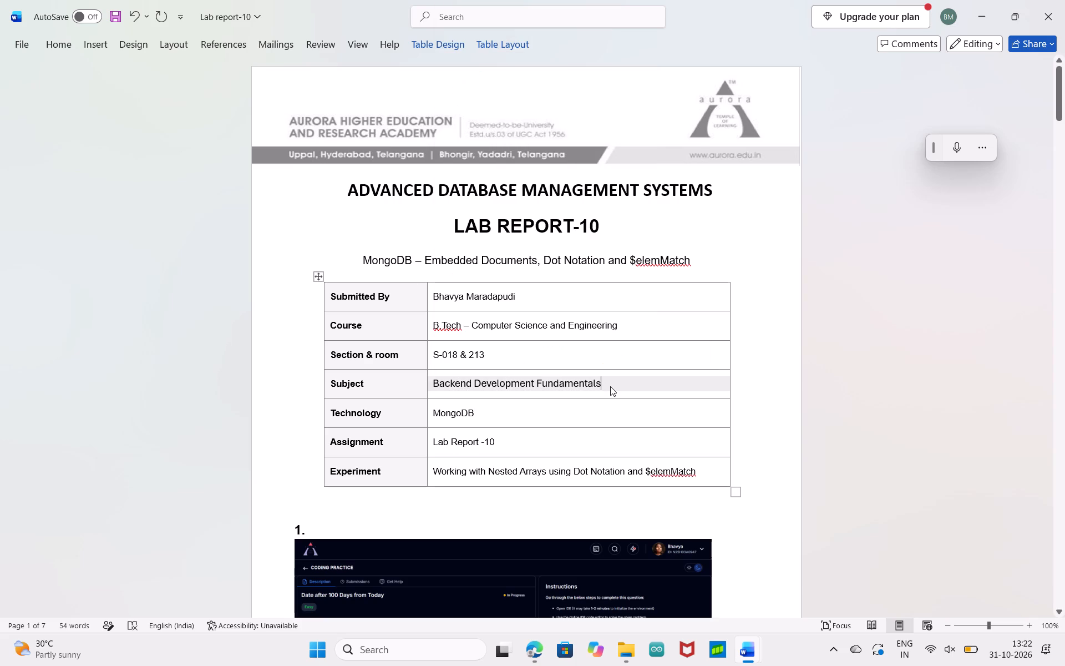
Change the Assignment value in the details table to "Lab Report -01".
left_click_drag(497, 443, 491, 443)
key("BackSpace")
key("Left")
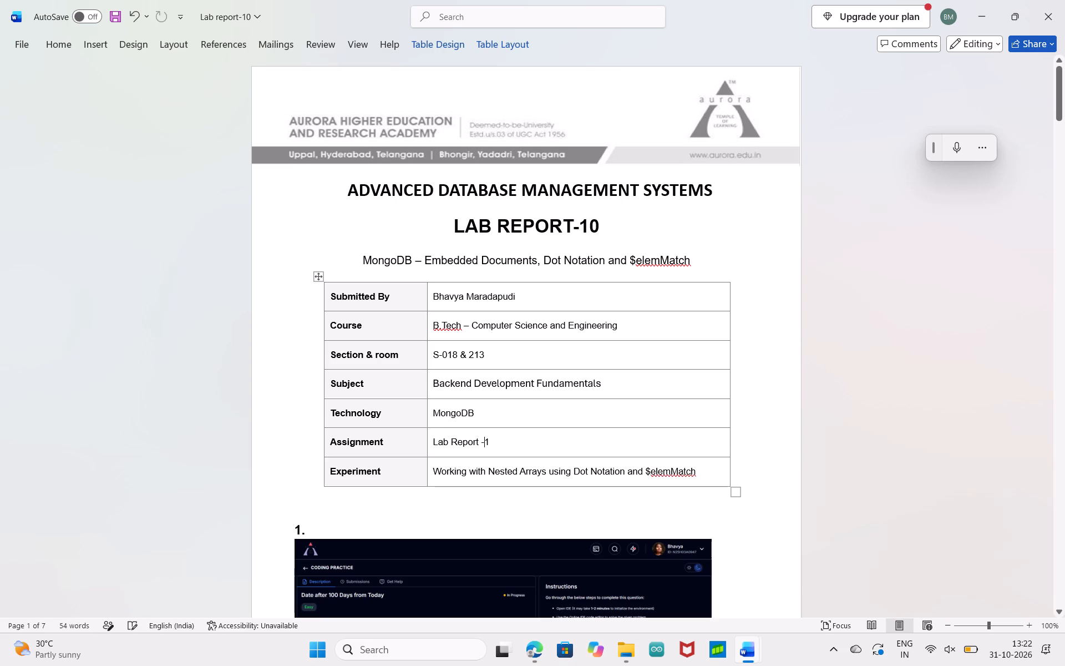
key("0")
Replace the Technology value in the details table with "IDE, Learning Portal".
left_click_drag(488, 411, 434, 413)
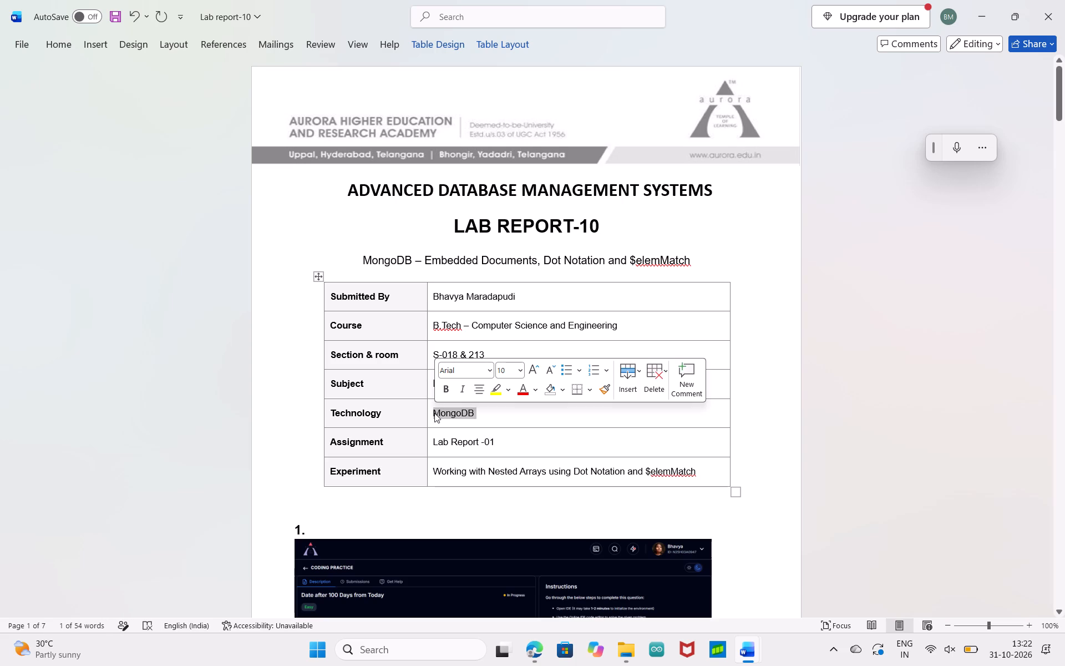
key("BackSpace")
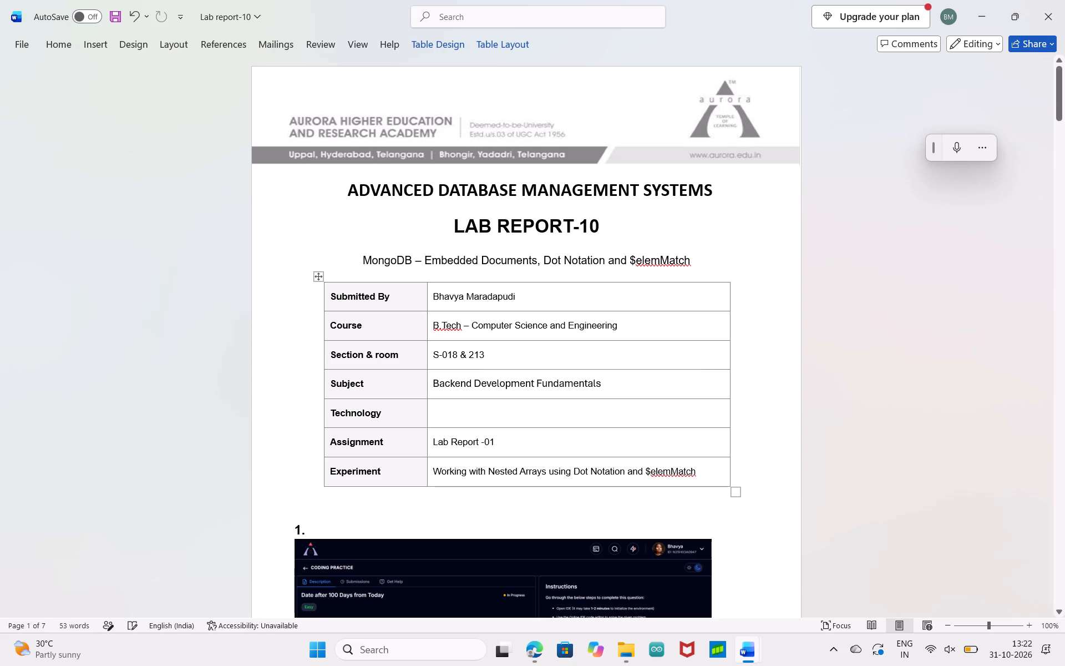
type("IDE")
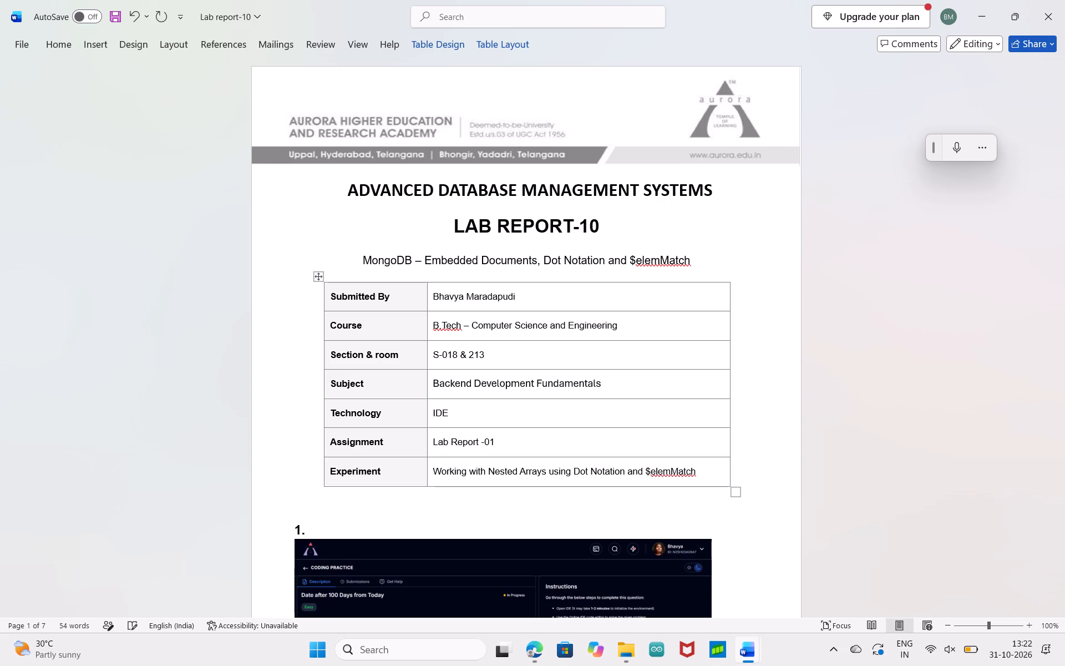
type(",")
key("space")
type("LEarning")
key("space")
type("Portl")
key("BackSpace")
type("al")
left_click(486, 356)
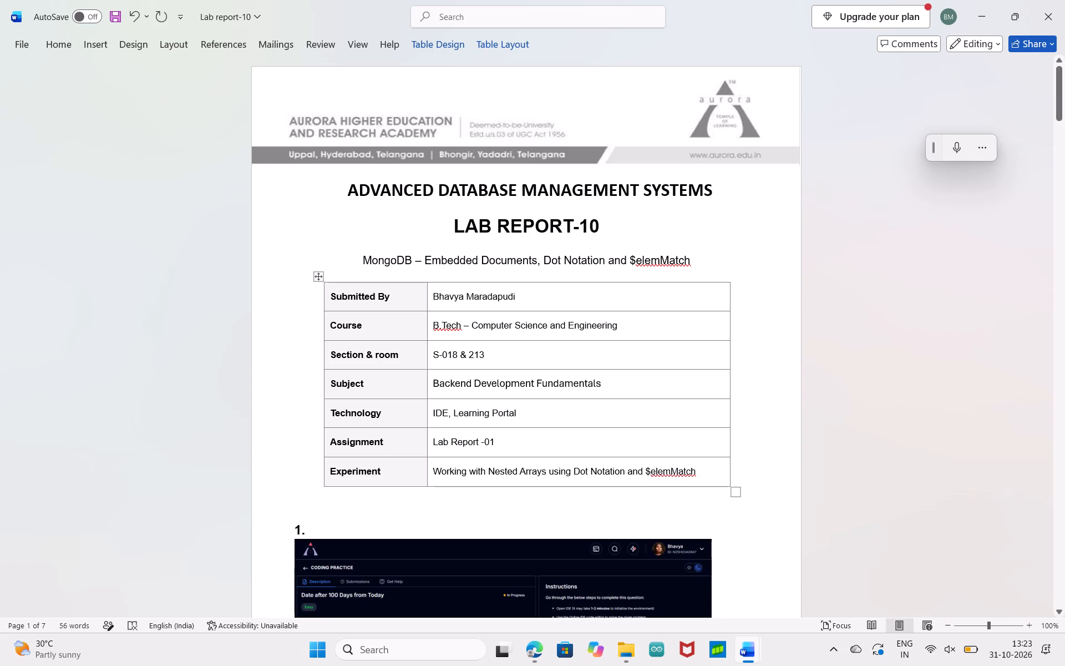
Clear the Experiment description and delete the Experiment row from the details table.
left_click_drag(698, 475, 445, 472)
key("BackSpace")
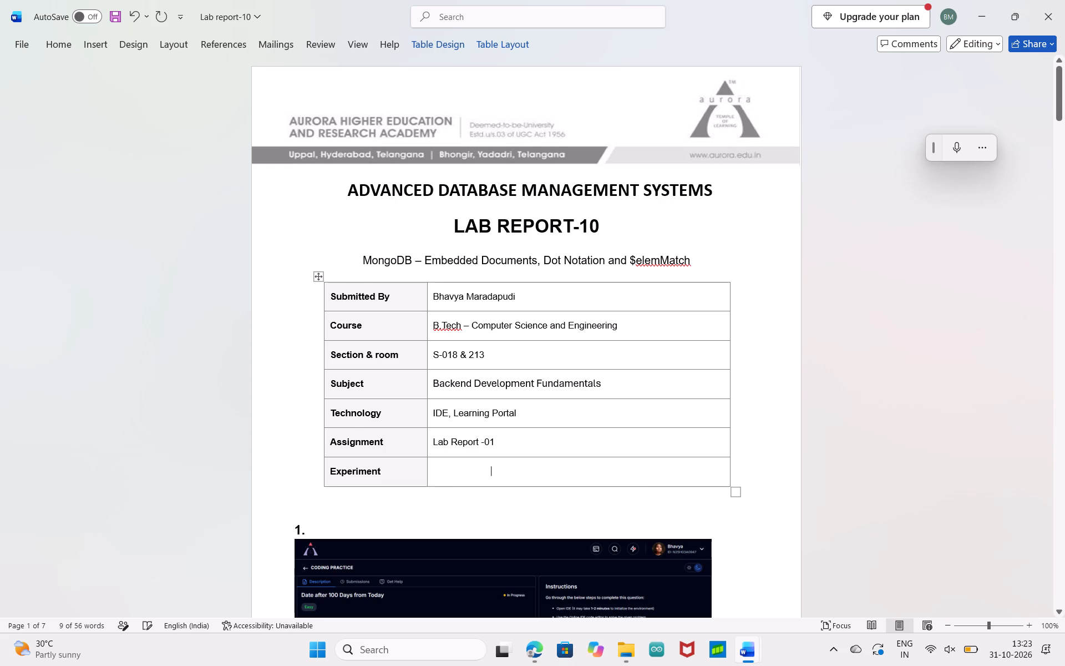
key("BackSpace")
key("BackSpace")
key("BackSpace")
key("BackSpace")
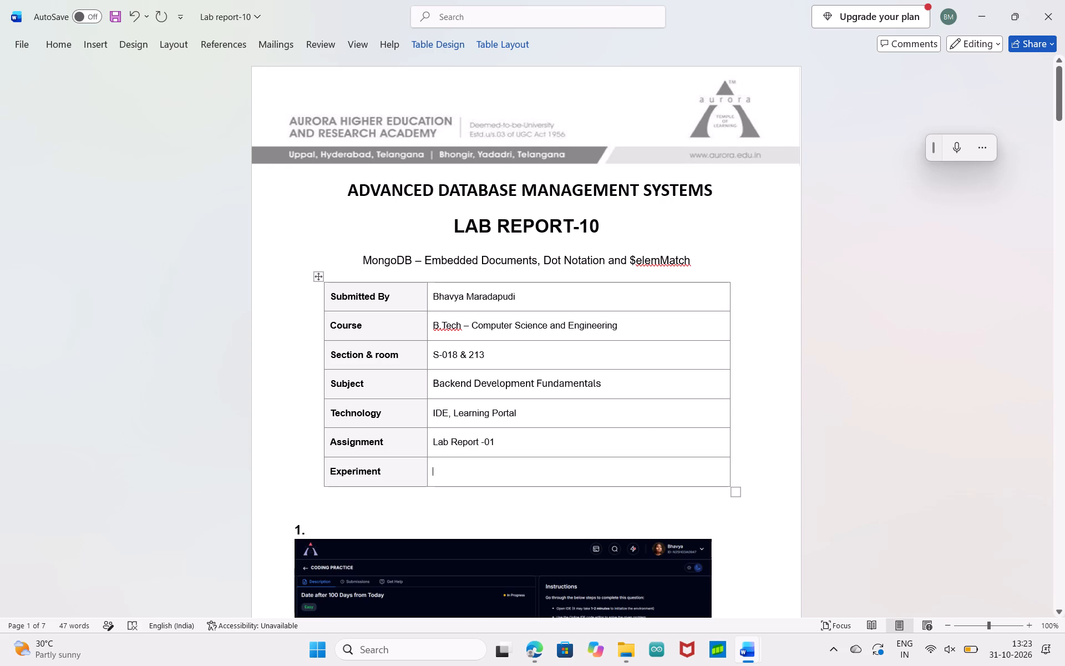
left_click_drag(328, 468, 469, 477)
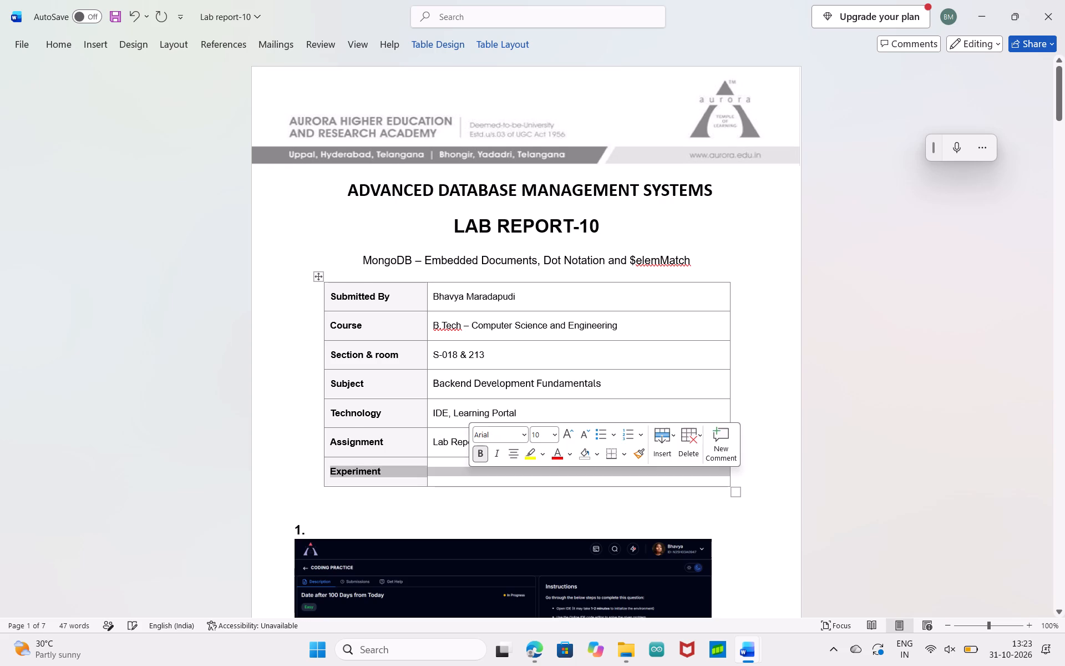
left_click(694, 437)
left_click(694, 468)
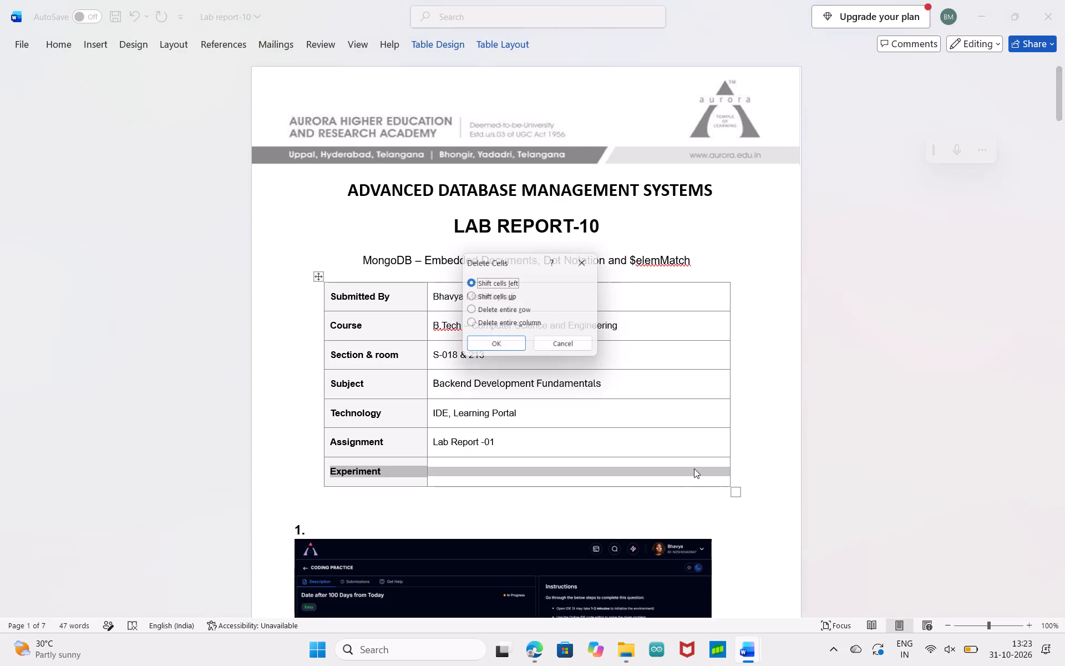
left_click(490, 345)
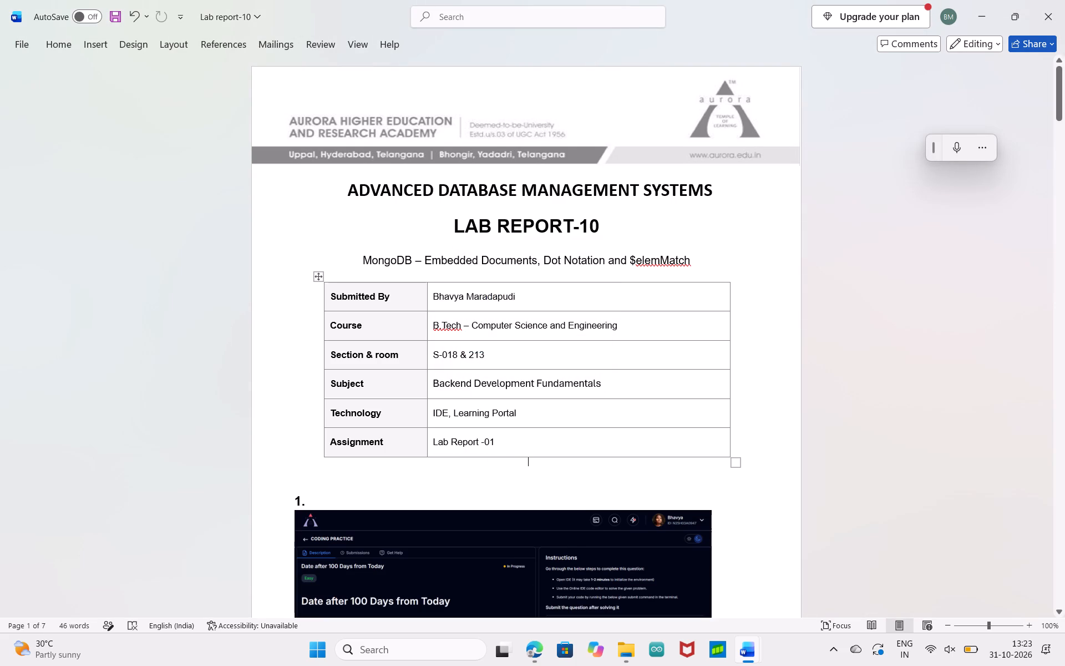
Change the report number in the page 1 heading to "LAB REPORT-01".
left_click(589, 222)
key("Right")
key("BackSpace")
key("Left")
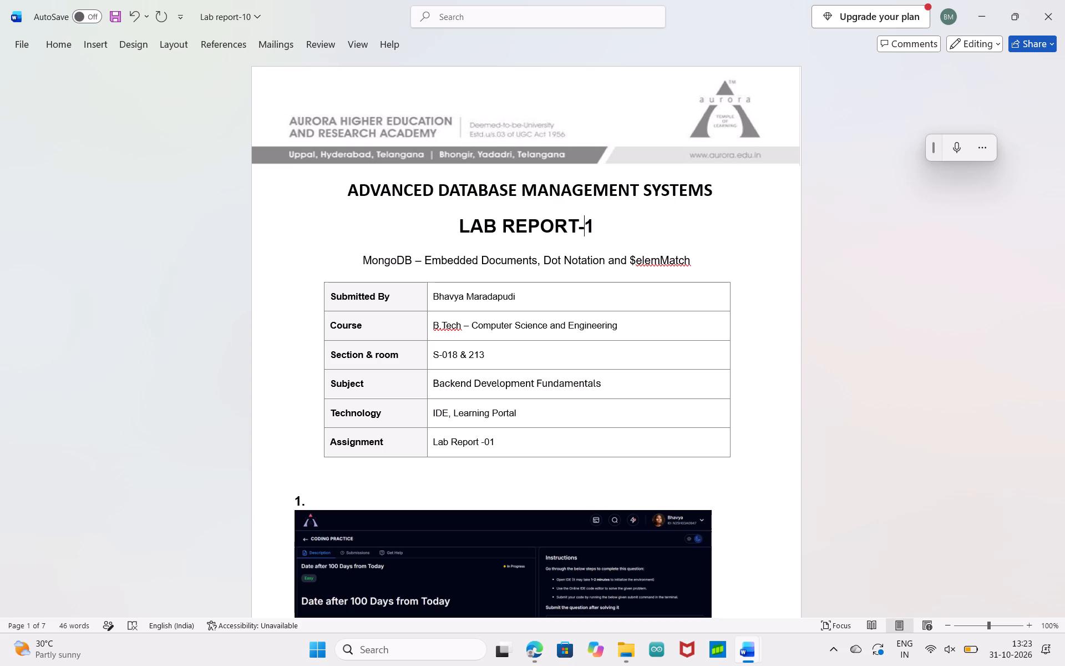
key("0")
Delete the subtitle "MongoDB – Embedded Documents, Dot Notation and $elemMatch" and its blank line above the details table.
left_click_drag(688, 260, 589, 260)
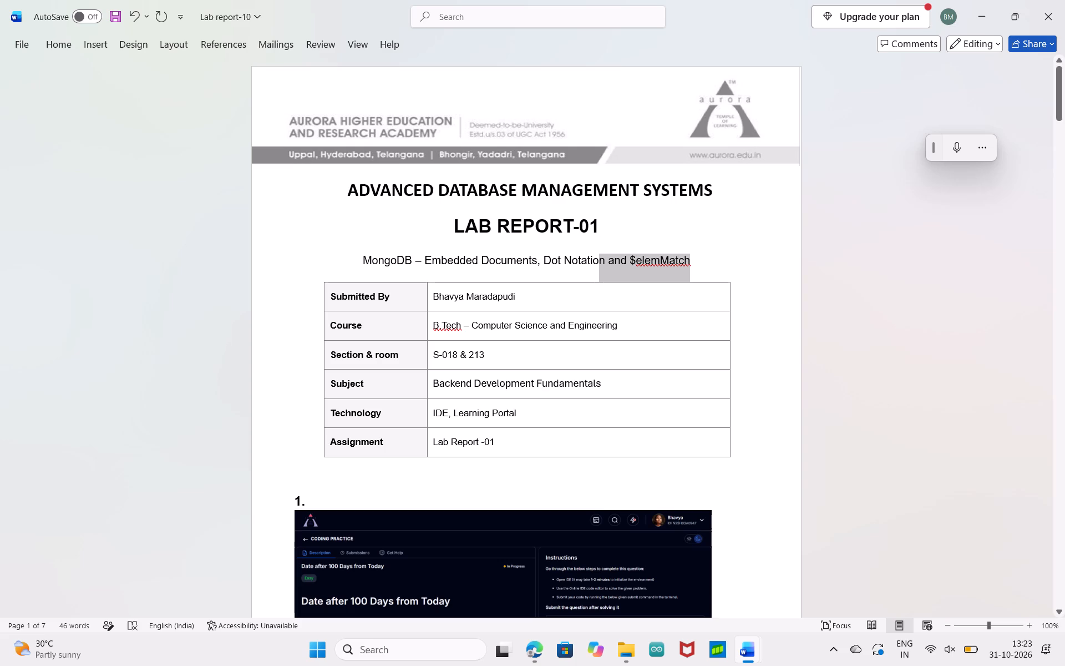
left_click_drag(589, 260, 388, 253)
left_click(388, 253)
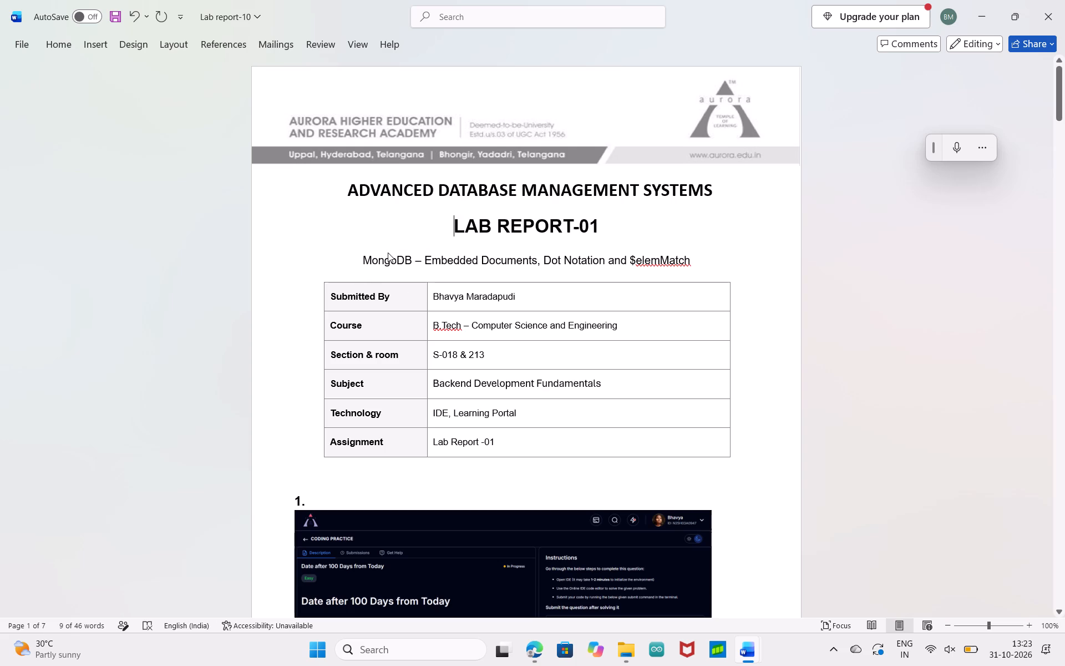
left_click_drag(363, 258, 687, 262)
key("BackSpace")
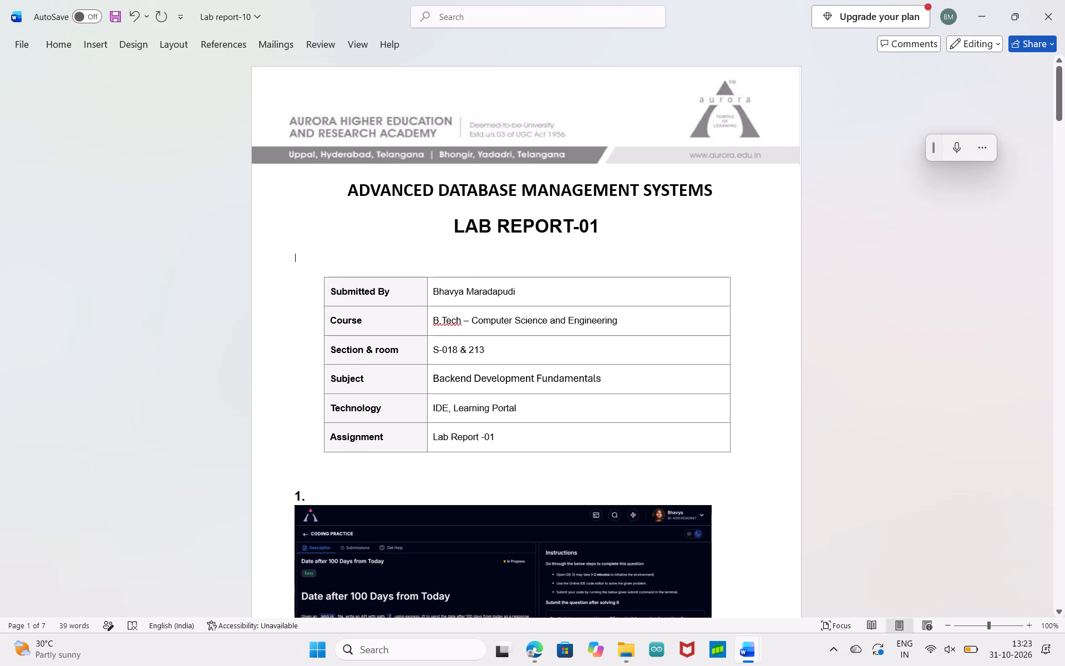
key("BackSpace")
key("BackSpace")
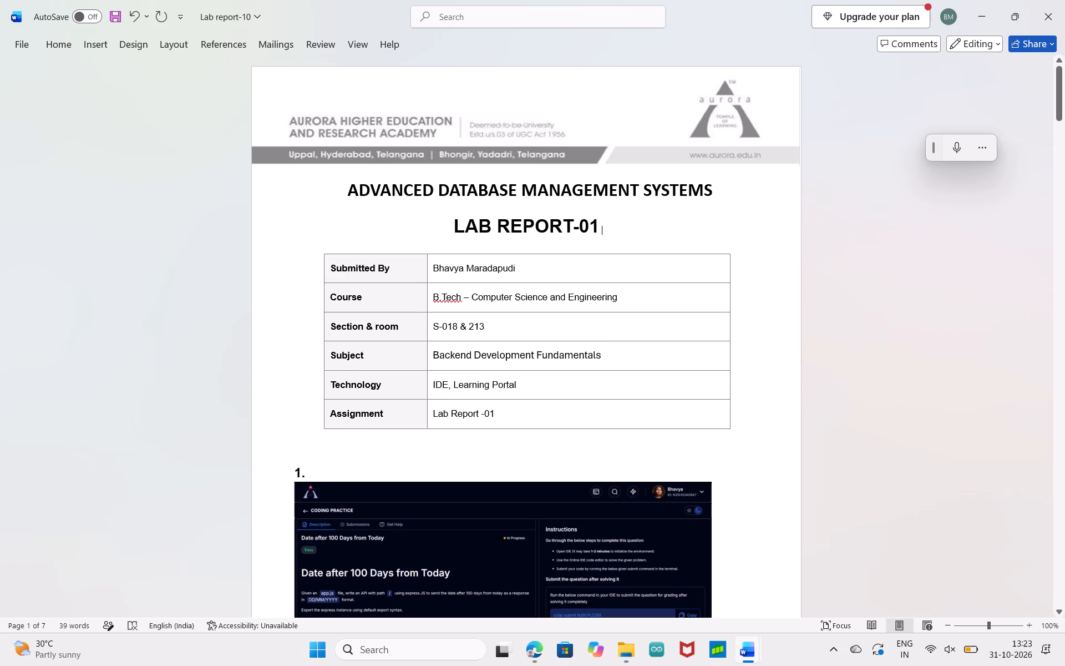
Replace the main title on page 1 with "Backend Development Fundamentals", keeping the lab report heading on its own line below.
left_click_drag(721, 195, 423, 179)
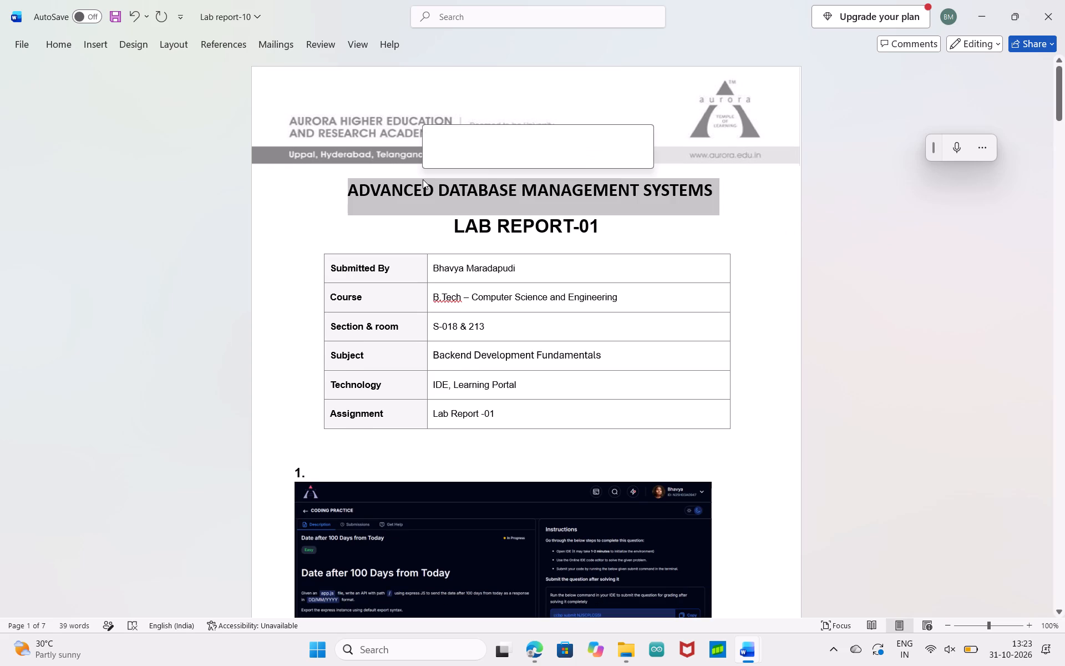
key("super+v")
left_click(446, 329)
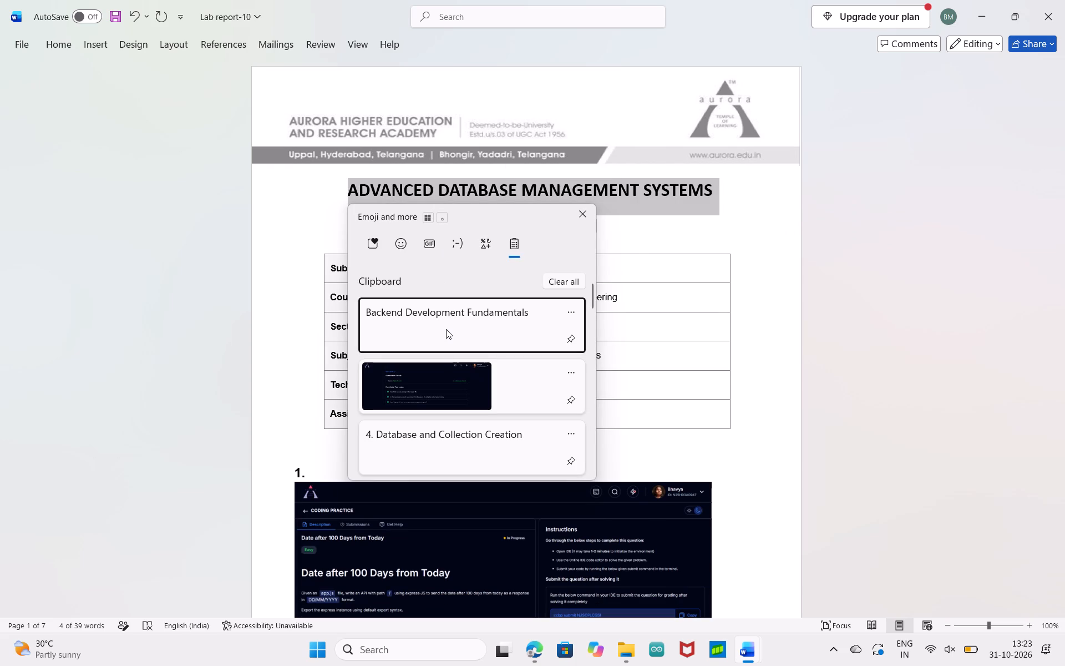
key("ctrl+v")
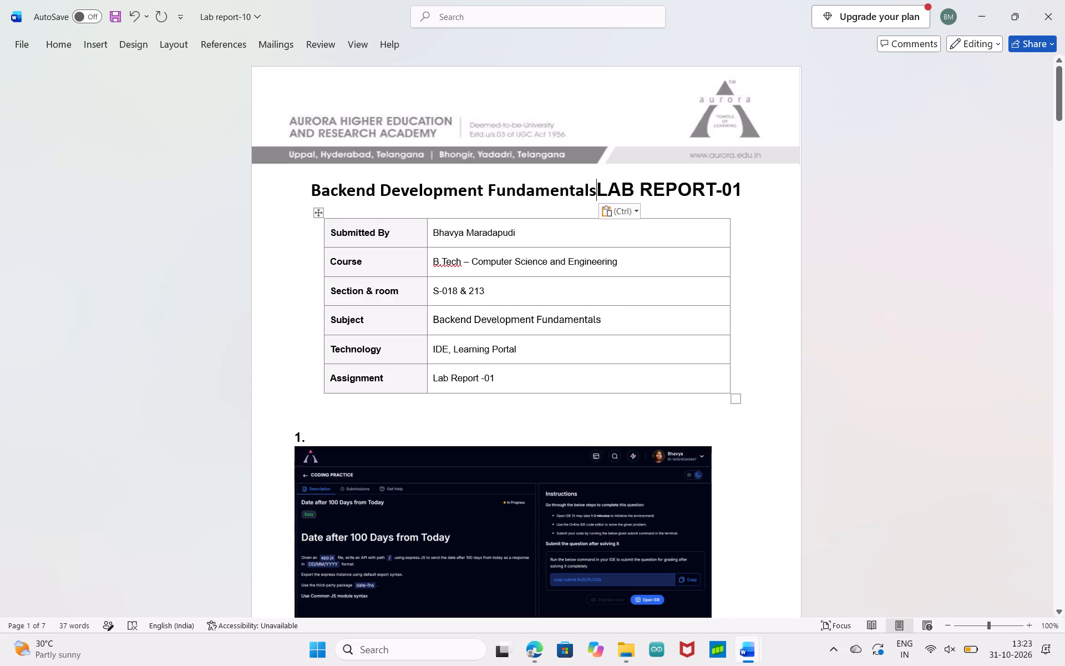
key("Return")
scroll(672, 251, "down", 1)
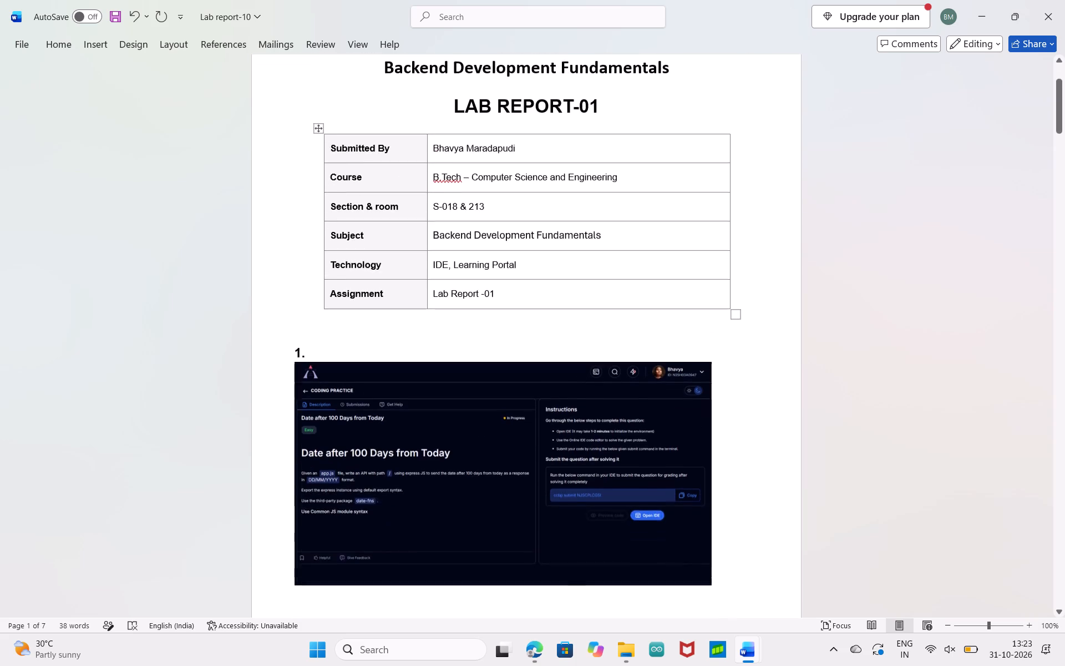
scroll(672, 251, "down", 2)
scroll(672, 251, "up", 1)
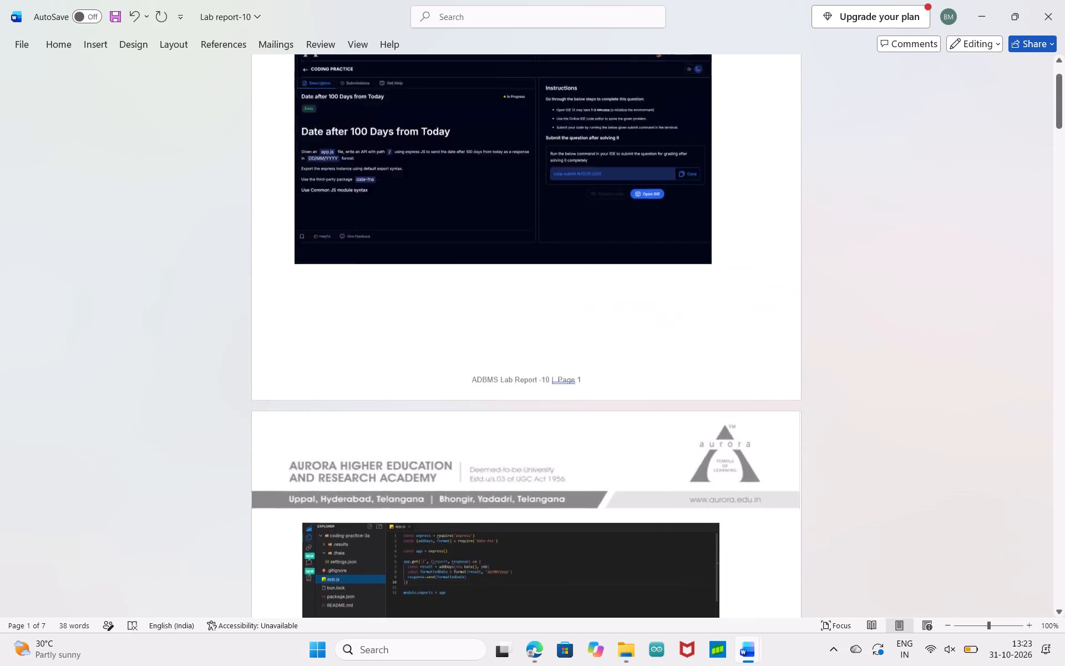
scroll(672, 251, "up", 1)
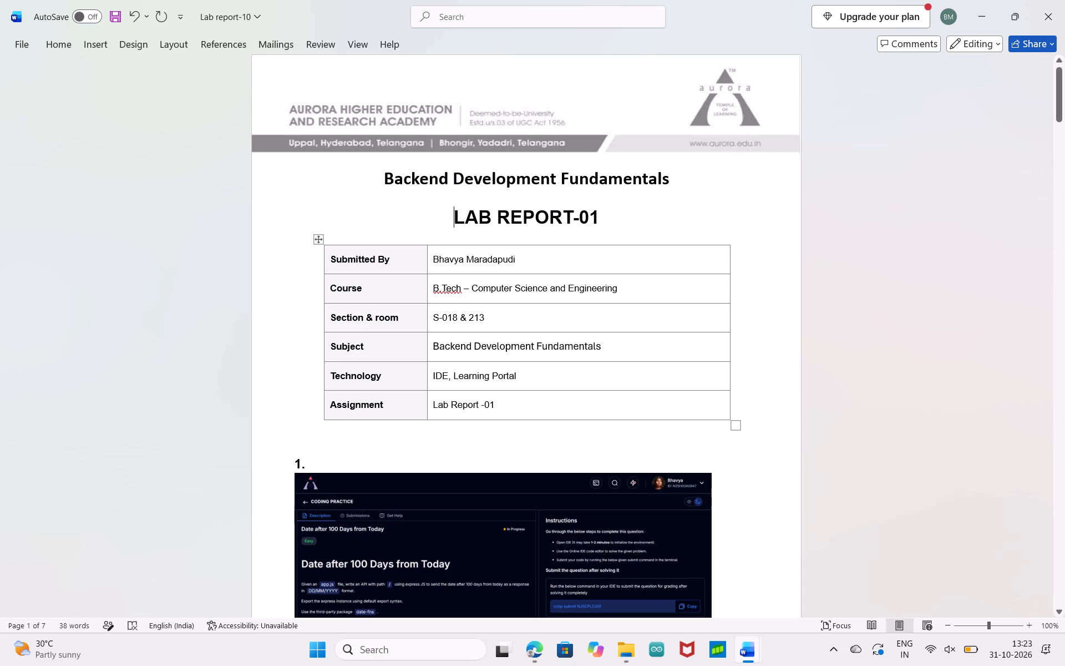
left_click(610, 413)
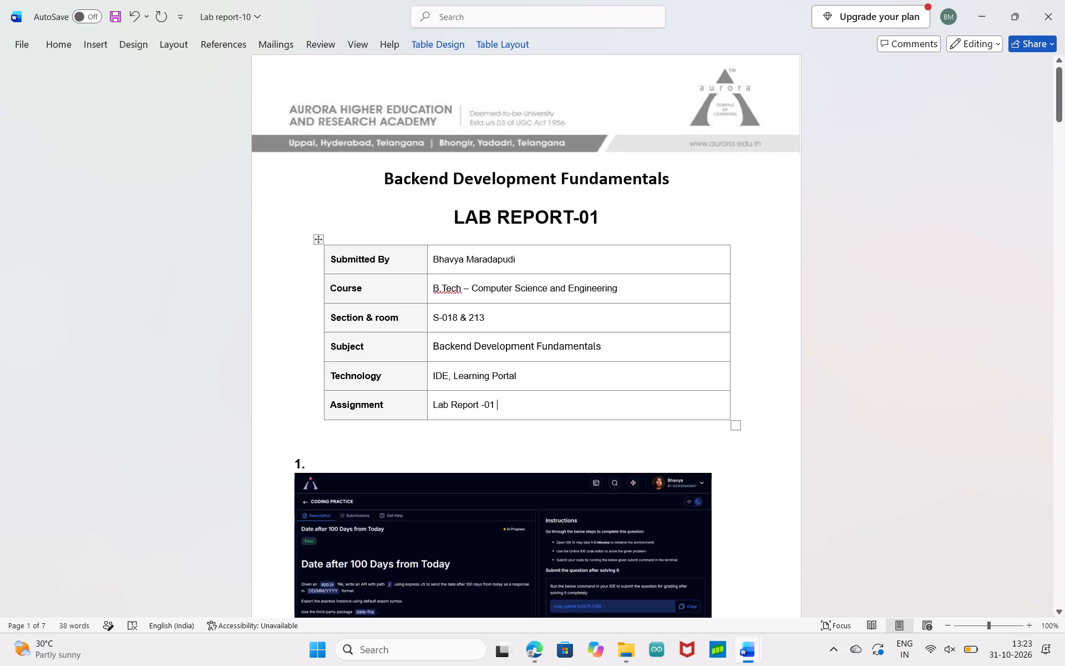
Review the numbered coding practice screenshots and page layout throughout the report.
scroll(589, 427, "down", 3)
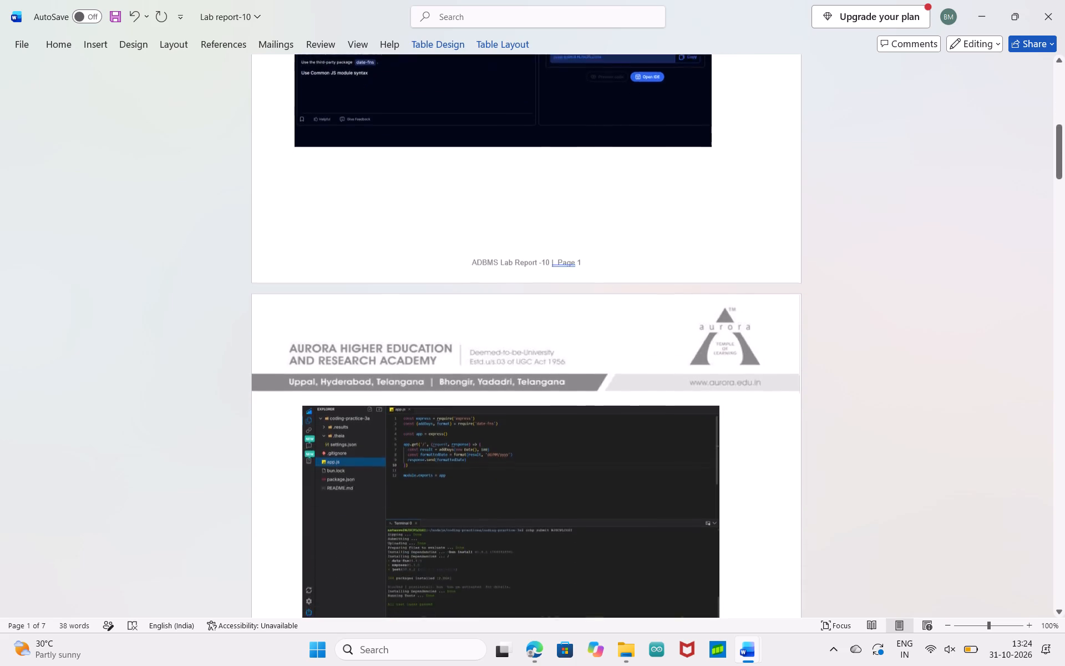
scroll(589, 427, "down", 3)
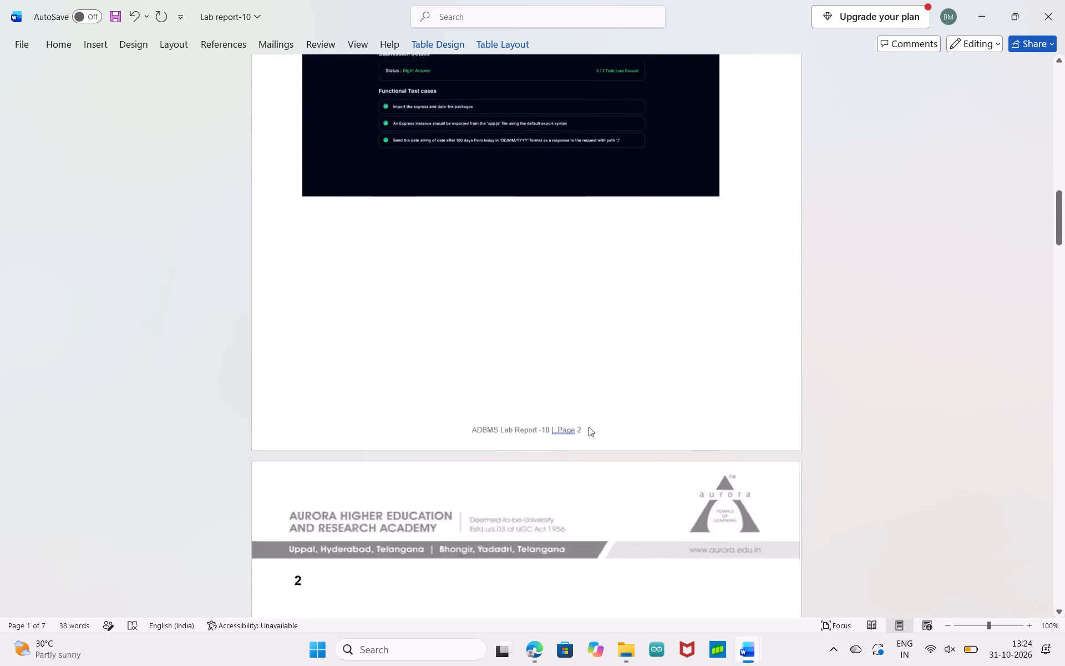
scroll(589, 427, "down", 2)
scroll(589, 427, "up", 3)
scroll(589, 427, "down", 1)
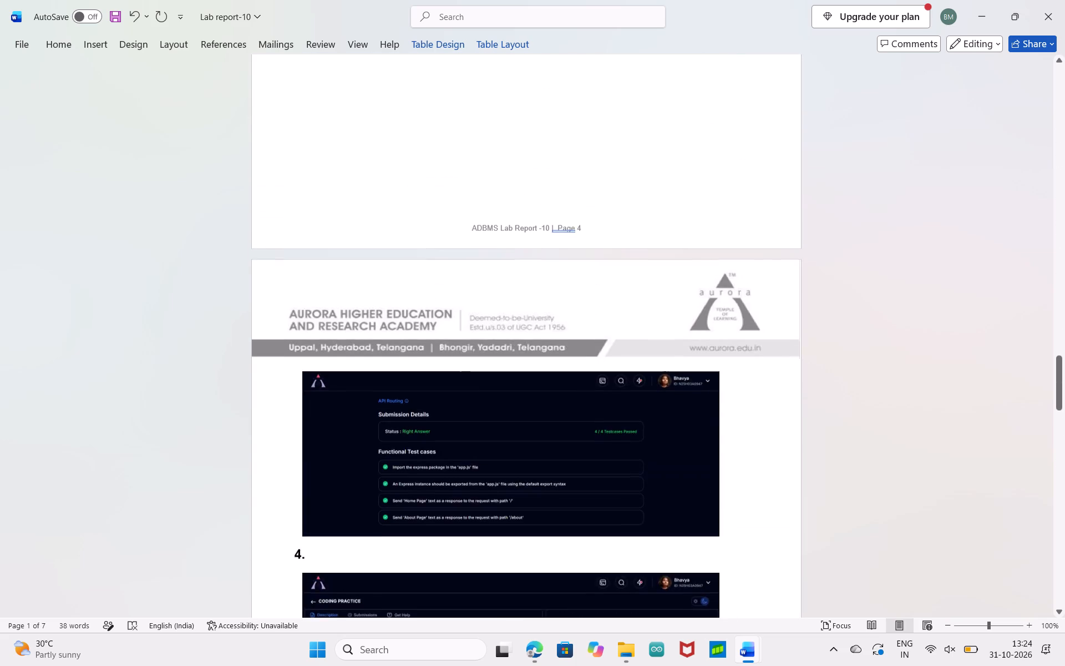
scroll(589, 427, "down", 1)
scroll(472, 466, "down", 5)
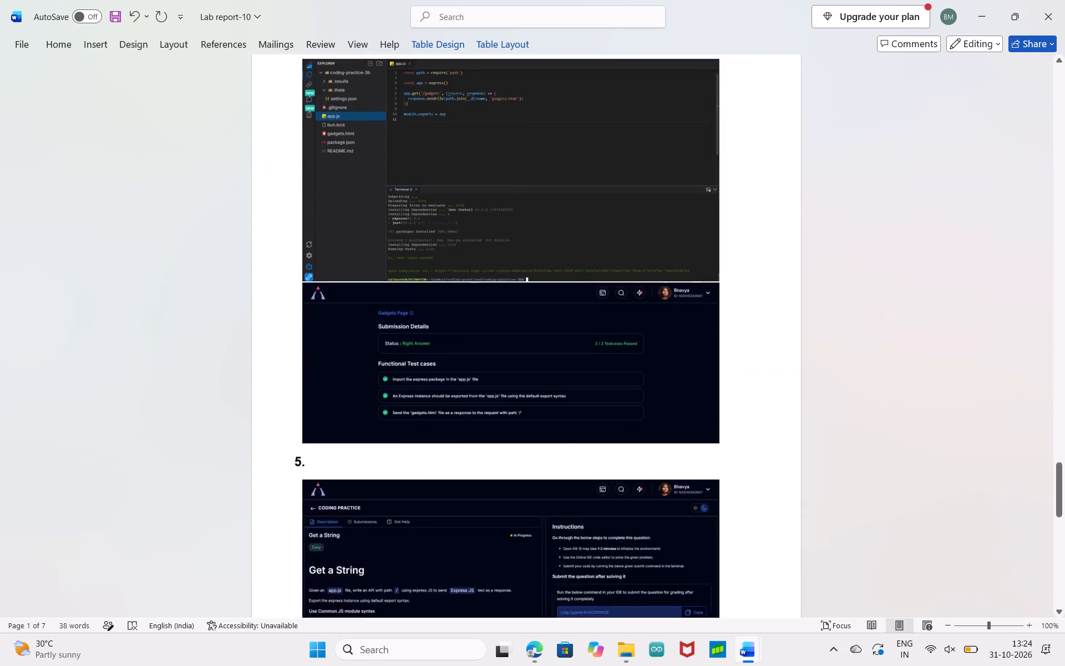
scroll(472, 466, "down", 8)
scroll(472, 466, "up", 5)
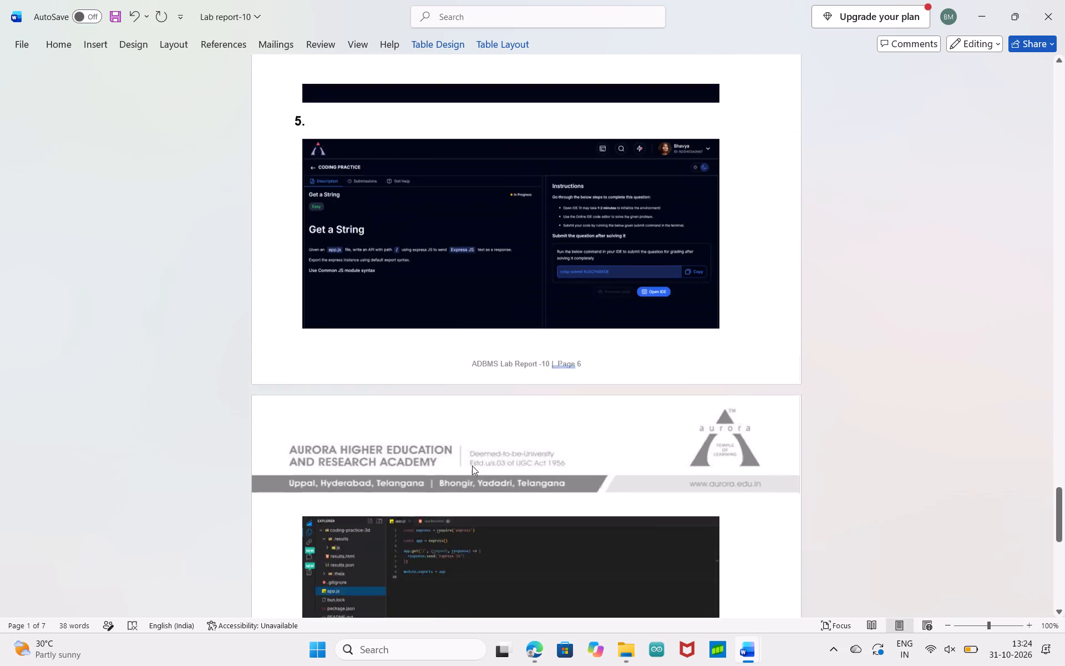
scroll(472, 466, "up", 6)
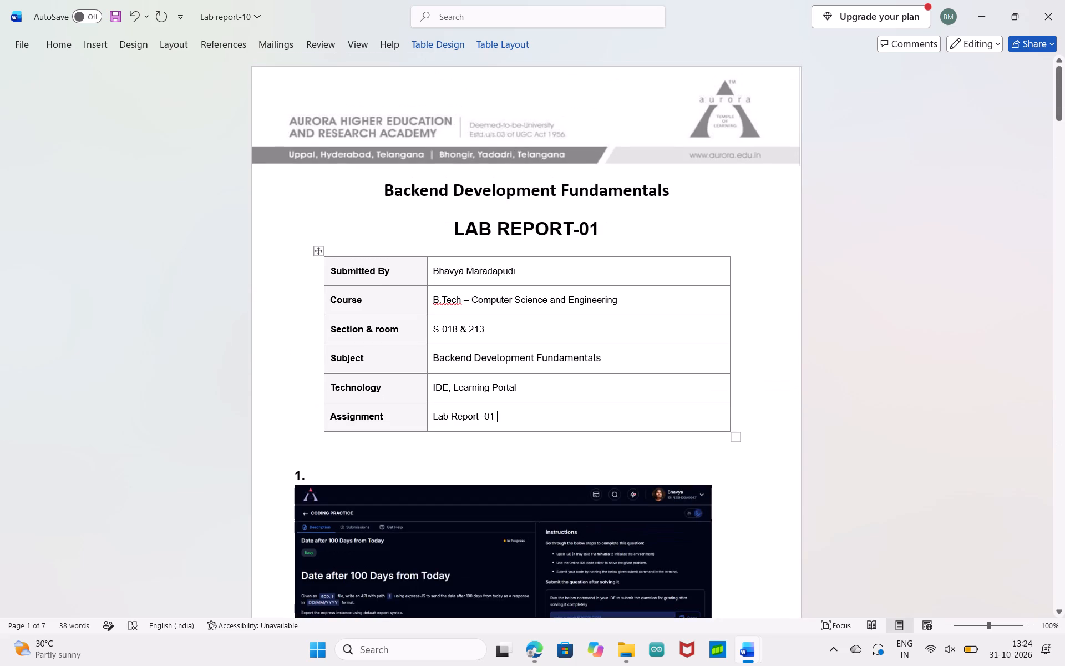
Add the heading text "Question:" after number 1 above the first coding practice screenshot.
left_click(358, 470)
scroll(349, 478, "down", 2)
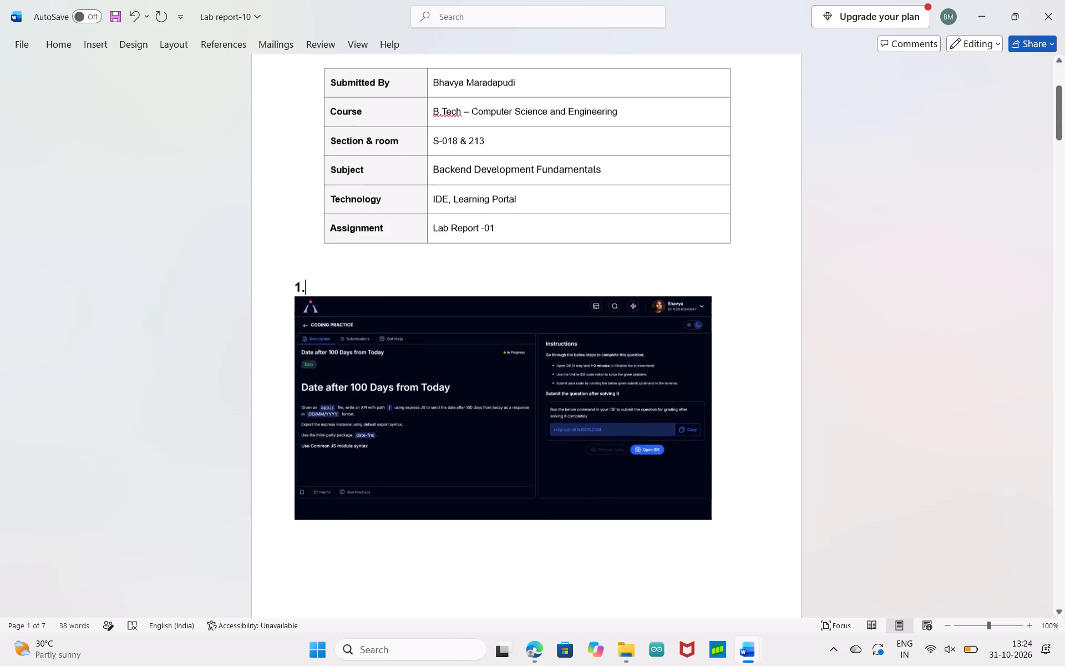
scroll(349, 478, "down", 1)
scroll(381, 410, "up", 3)
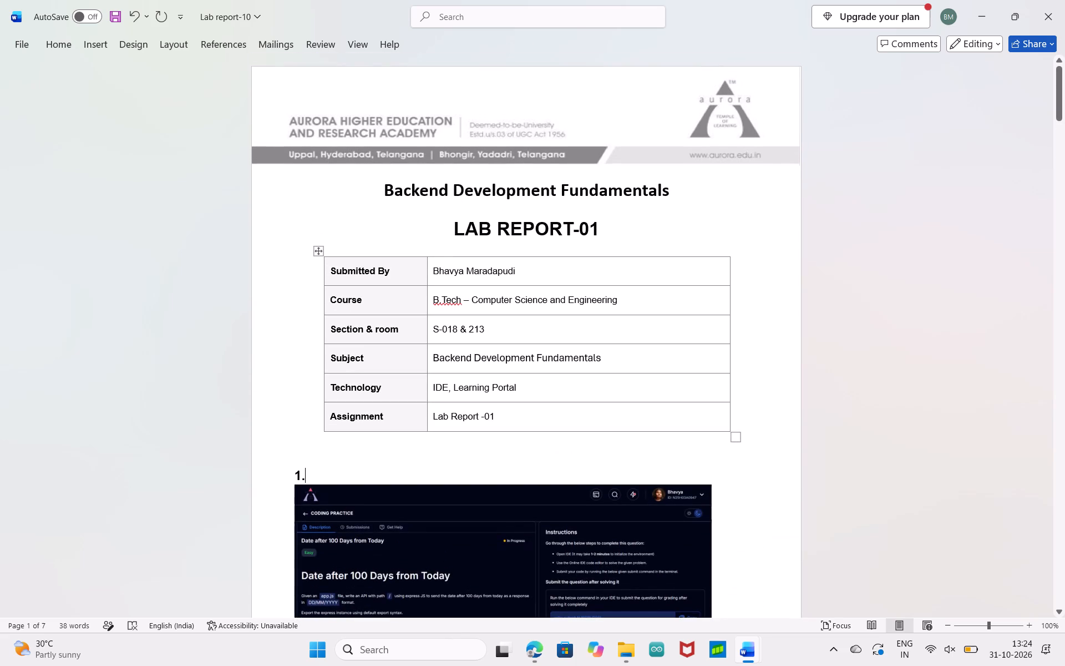
key("space")
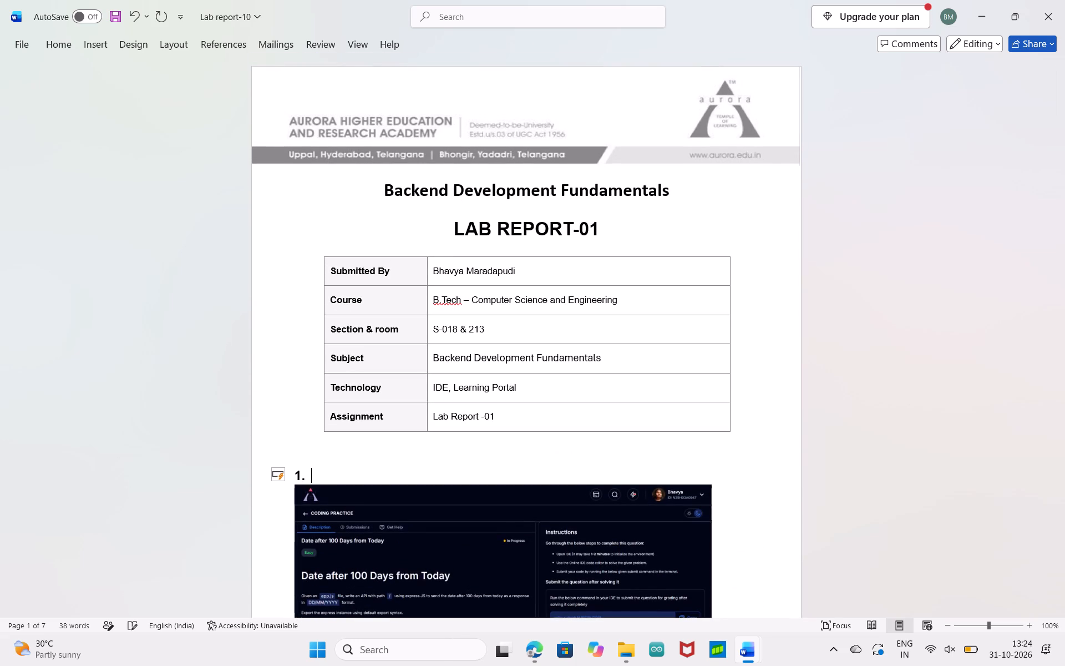
type("Question")
key("shift+colon")
Insert a blank line below the "Date after 100 Days from Today" question screenshot on page 1.
scroll(339, 475, "down", 3)
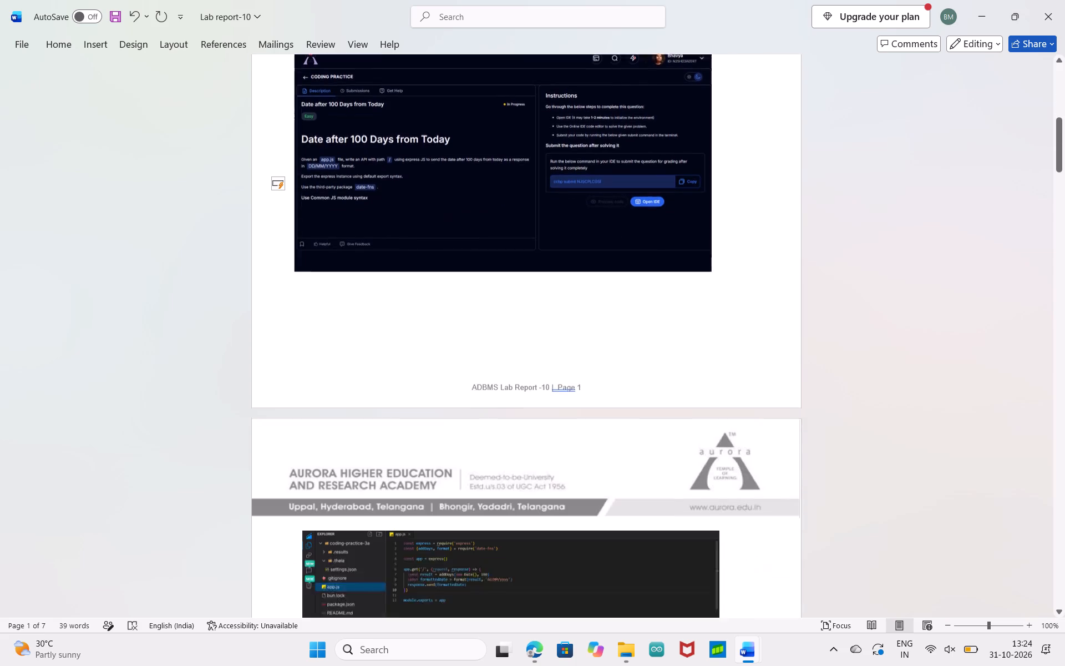
left_click(729, 171)
key("Return")
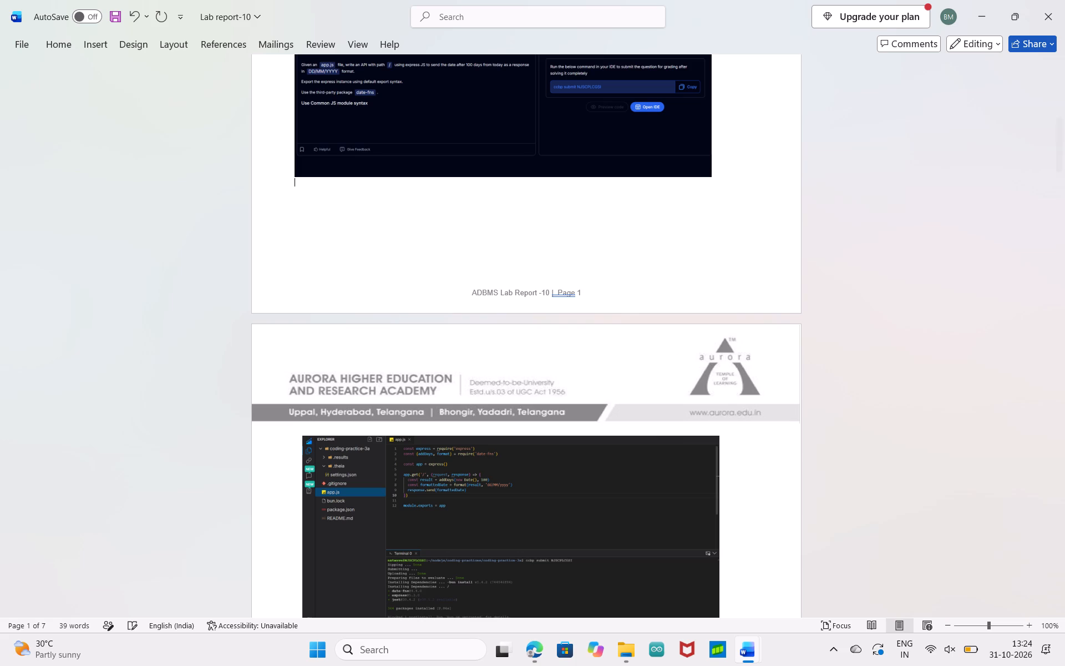
left_click(295, 440)
key("Return")
key("Return")
key("Left")
key("Left")
key("Left")
key("Left")
Add blank lines down to the top of page 2 and enter the label "Code:" directly above the code screenshot.
left_click(721, 201)
key("Return")
key("Return")
key("Return")
key("Return")
key("Return")
key("Return")
key("Return")
key("Return")
key("Return")
key("Return")
key("BackSpace")
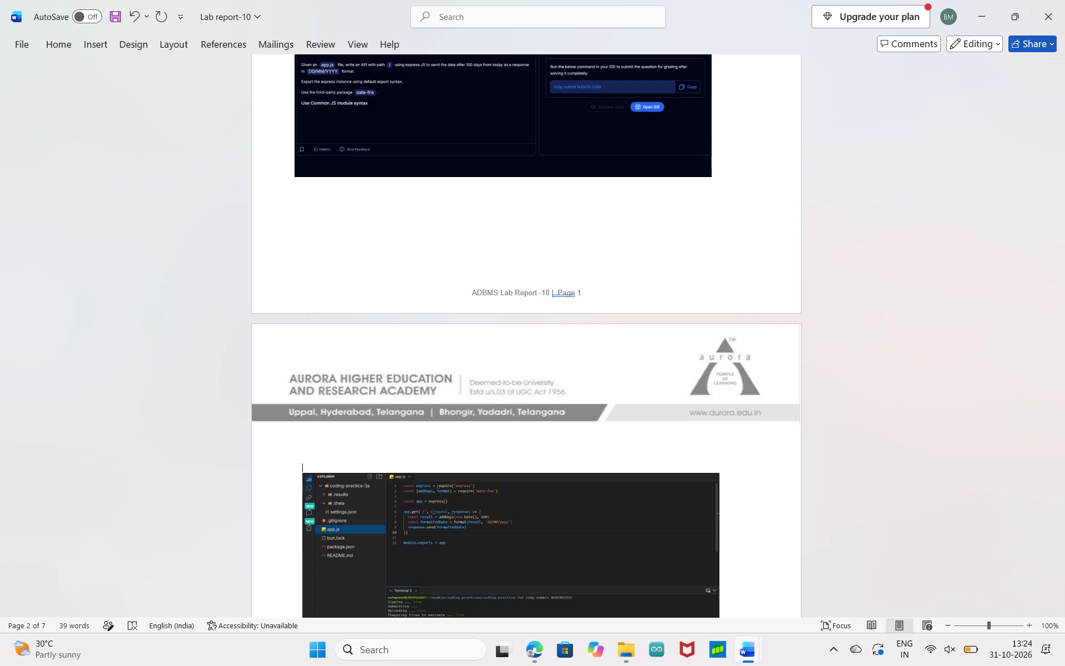
key("BackSpace")
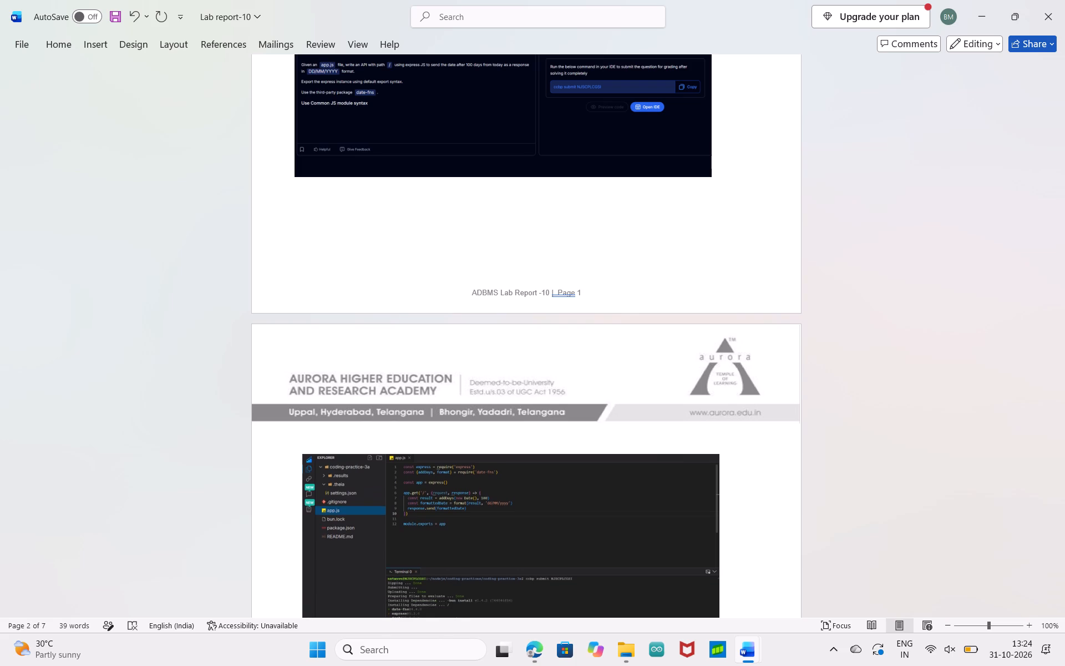
type("Code")
key("shift+colon")
Format the "Code:" label as bold 20 pt text in the Aptos font.
key("shift+Left")
key("shift+Left")
key("shift+Left")
key("shift+Left")
key("shift+Left")
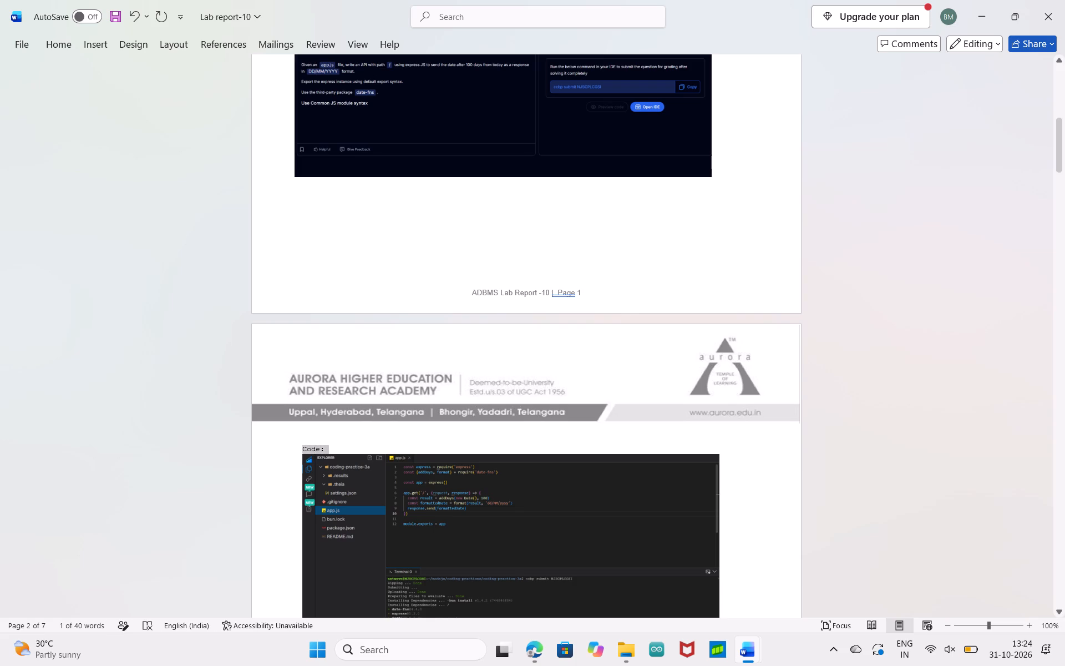
left_click(332, 441)
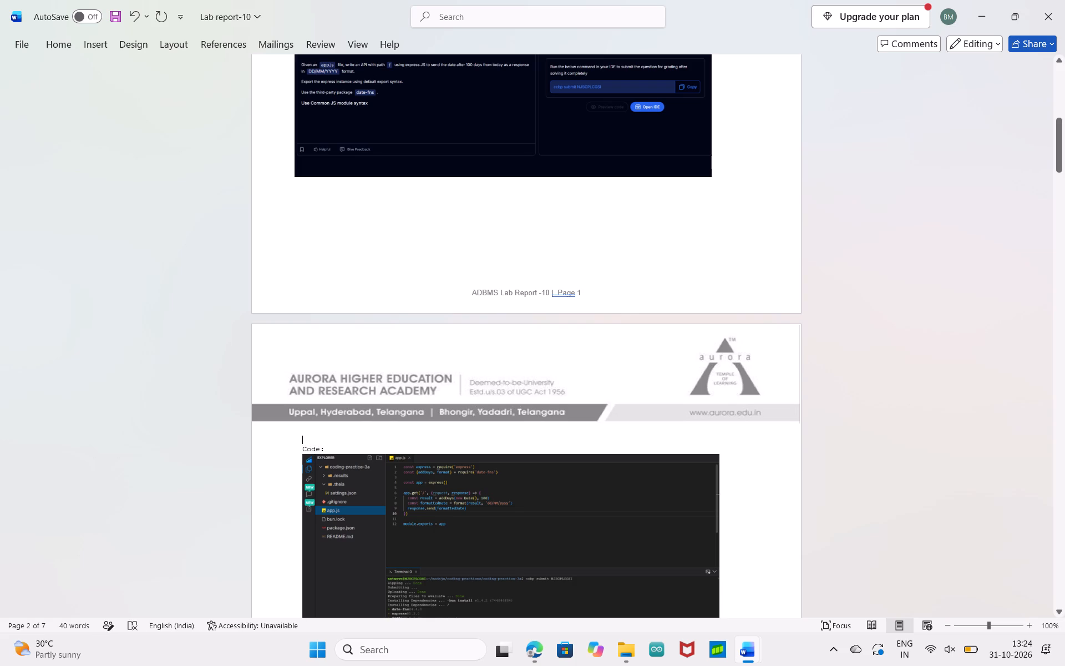
left_click_drag(326, 447, 295, 449)
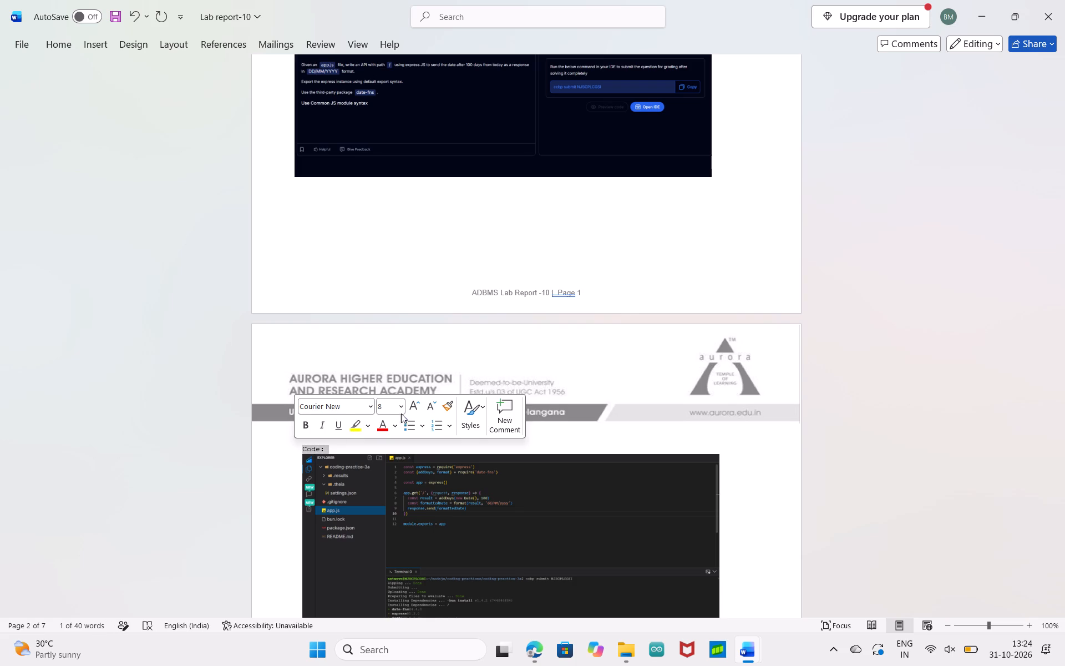
left_click(397, 409)
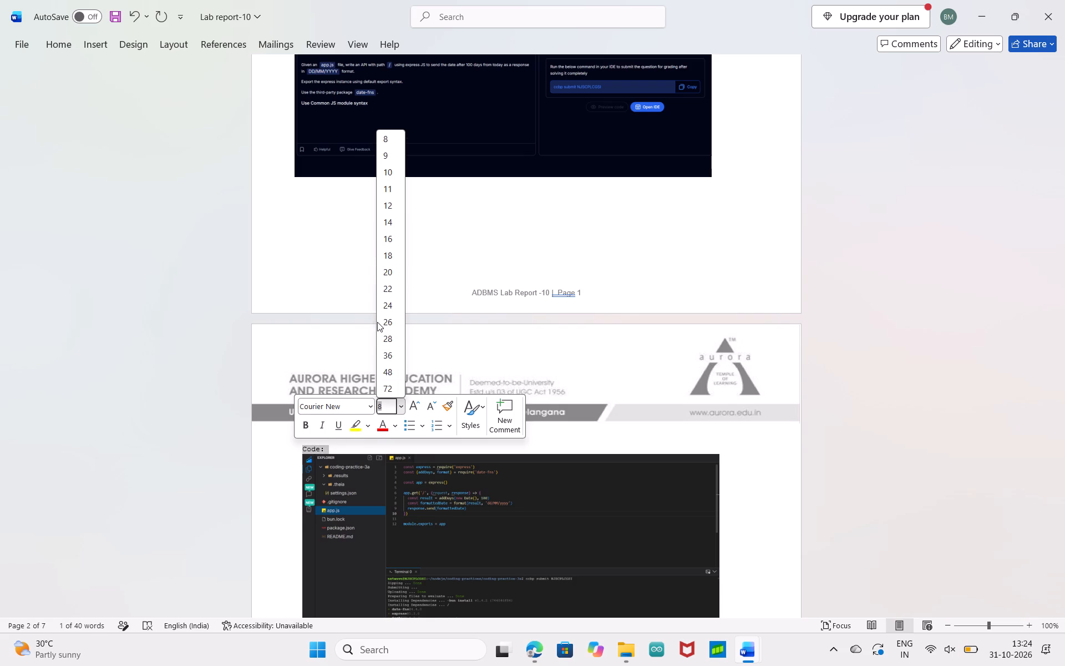
left_click(387, 276)
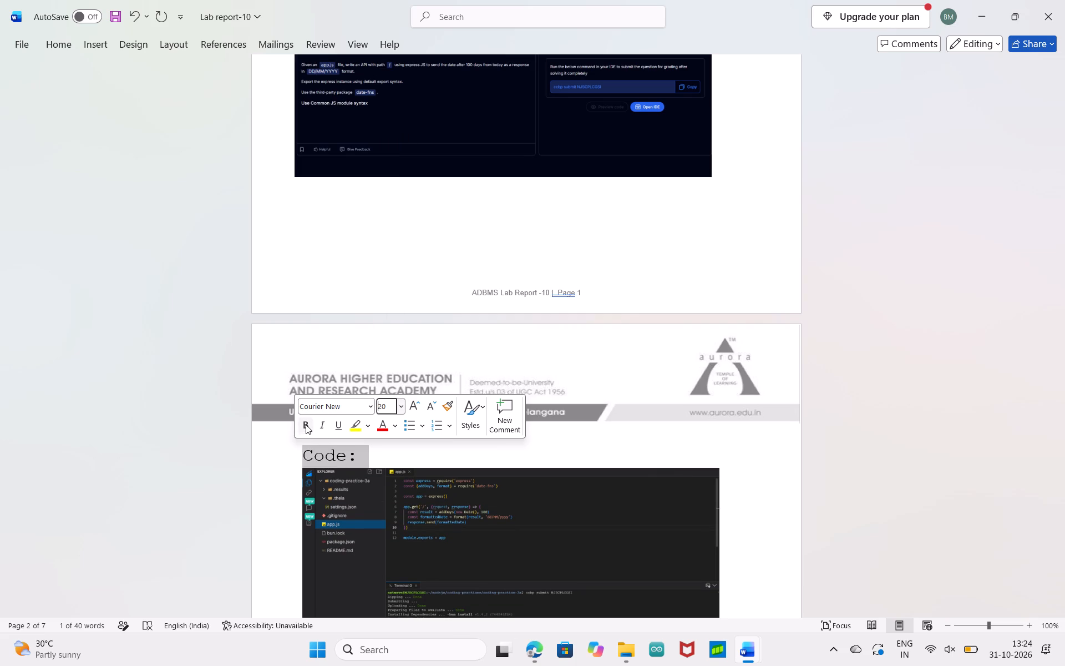
left_click(306, 425)
left_click(368, 407)
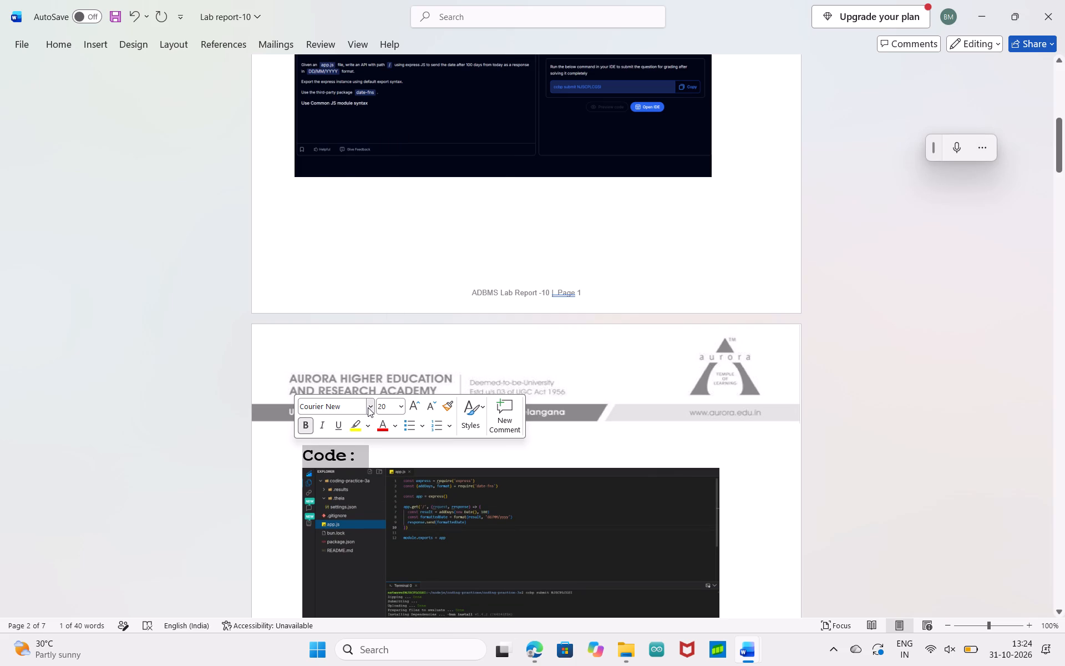
left_click(349, 54)
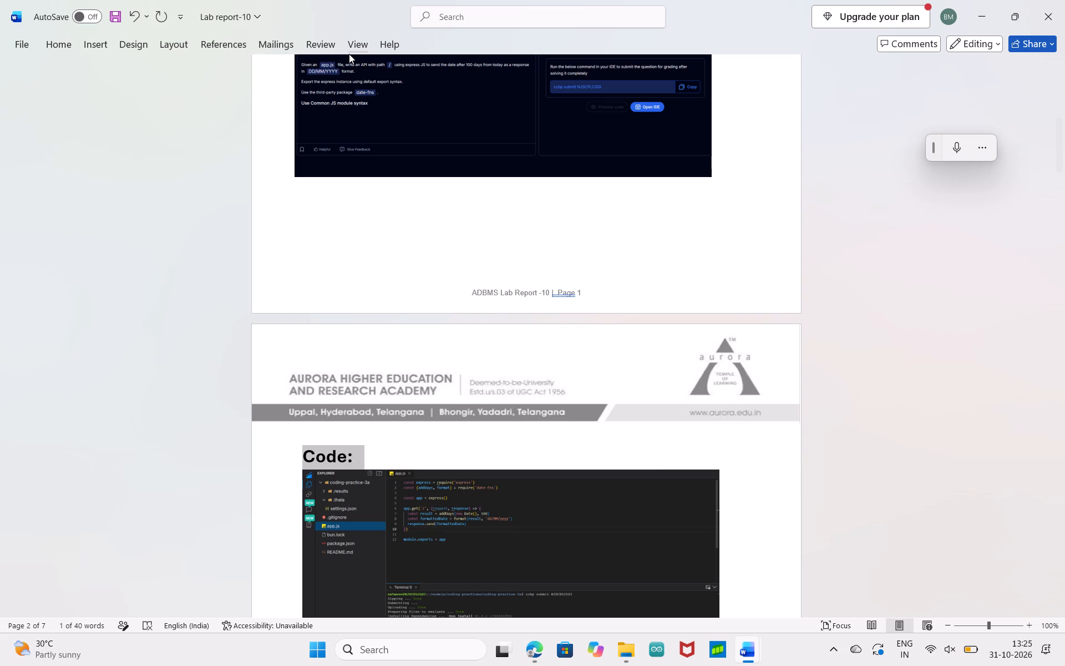
Check the "Question:" heading's formatting and set the "Code:" label on page 2 to Arial, 14 pt.
scroll(409, 30, "up", 3)
scroll(401, 173, "up", 3)
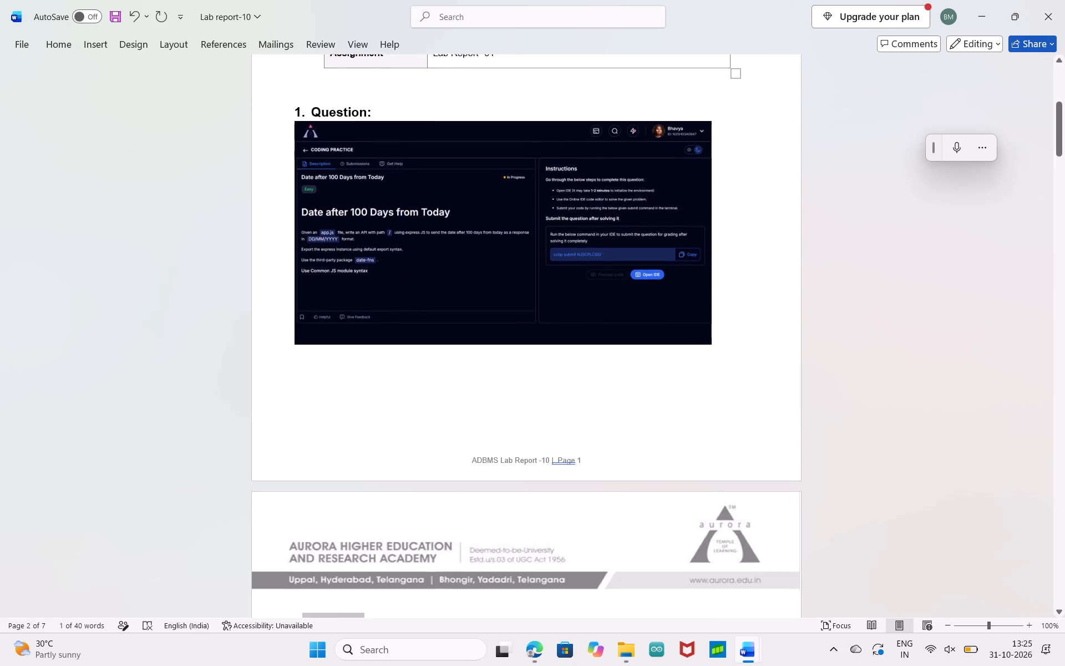
left_click_drag(376, 112, 315, 113)
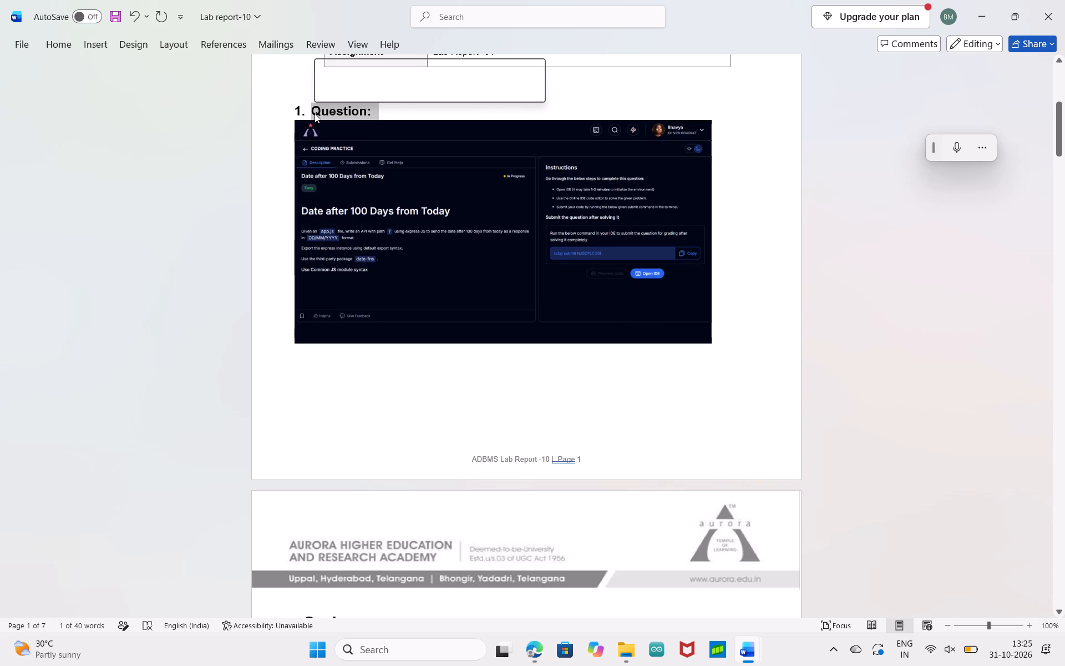
left_click(426, 410)
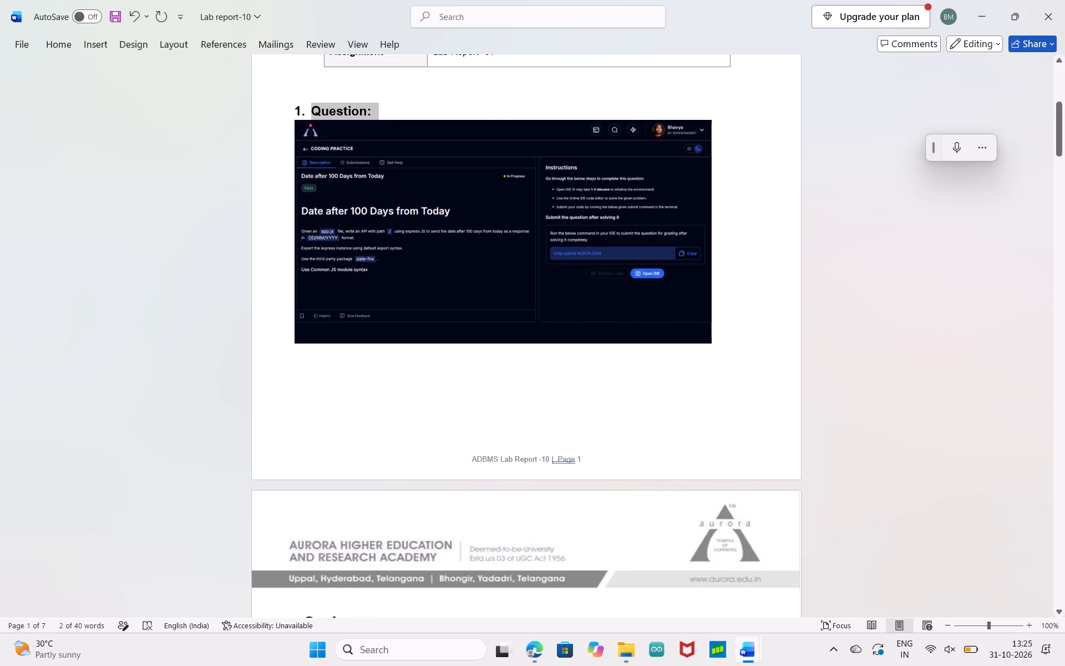
scroll(426, 410, "down", 5)
scroll(426, 410, "up", 4)
left_click_drag(357, 356, 301, 357)
left_click(375, 311)
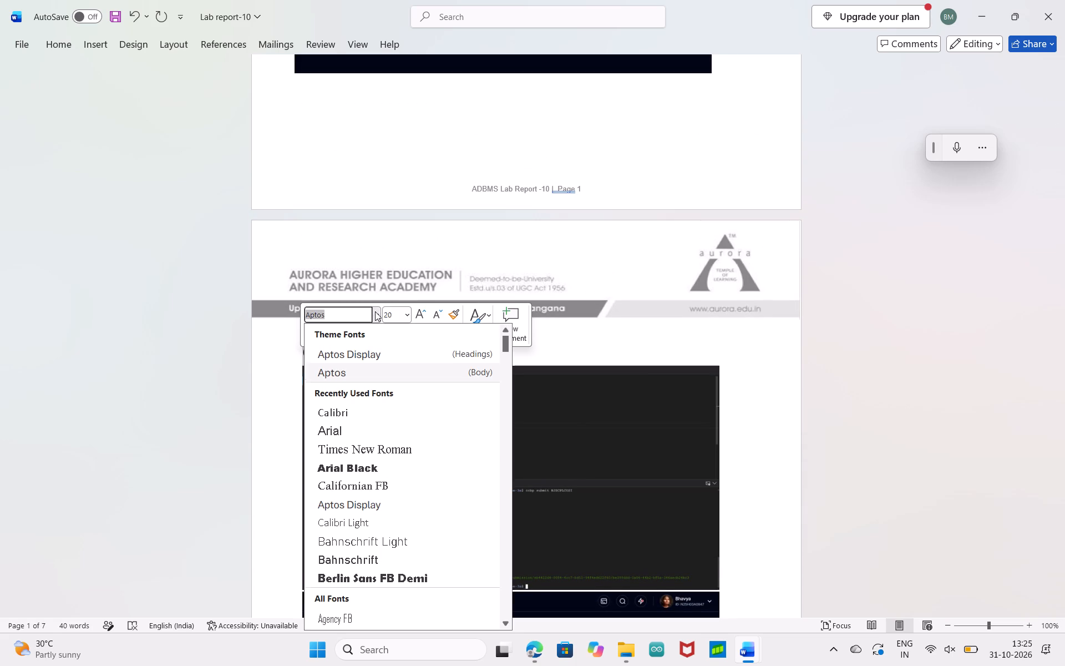
left_click(342, 433)
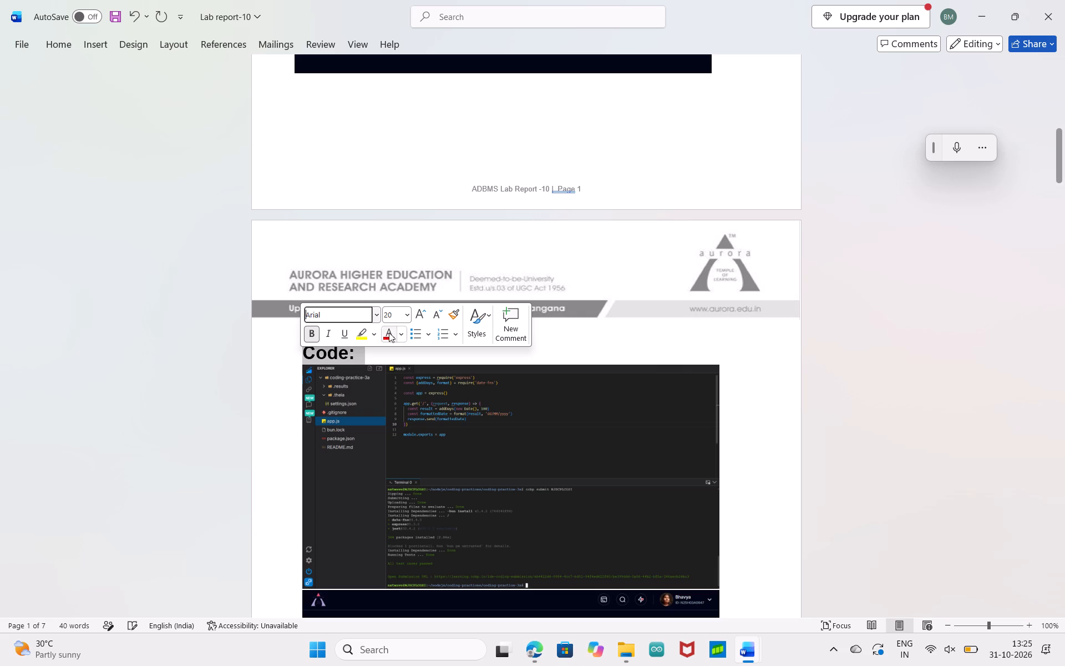
left_click(407, 317)
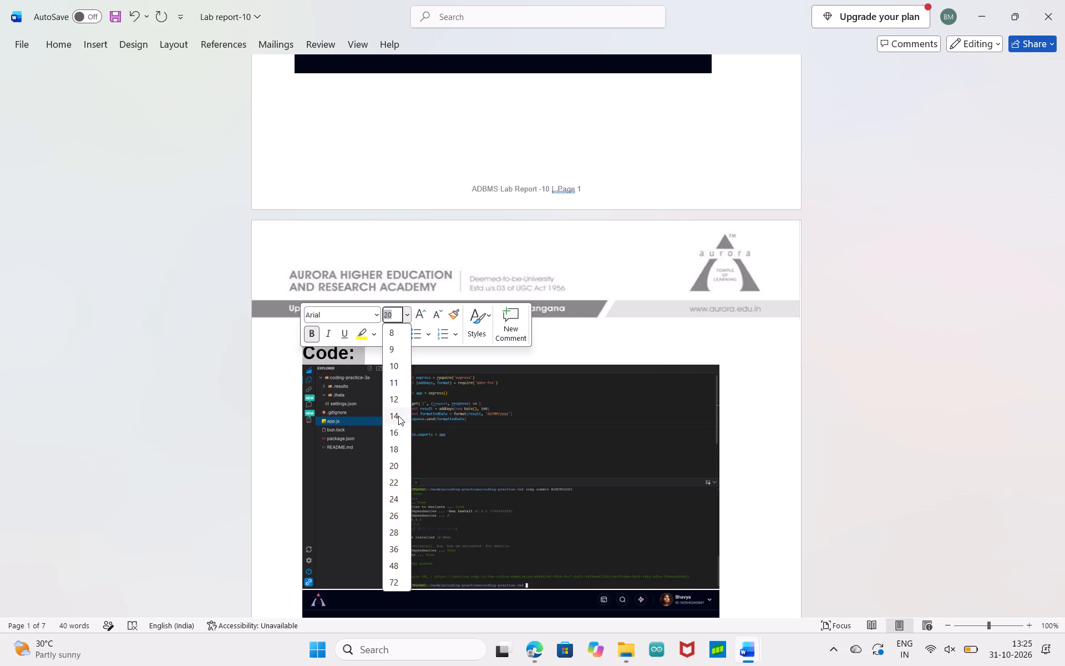
left_click(398, 416)
left_click(546, 346)
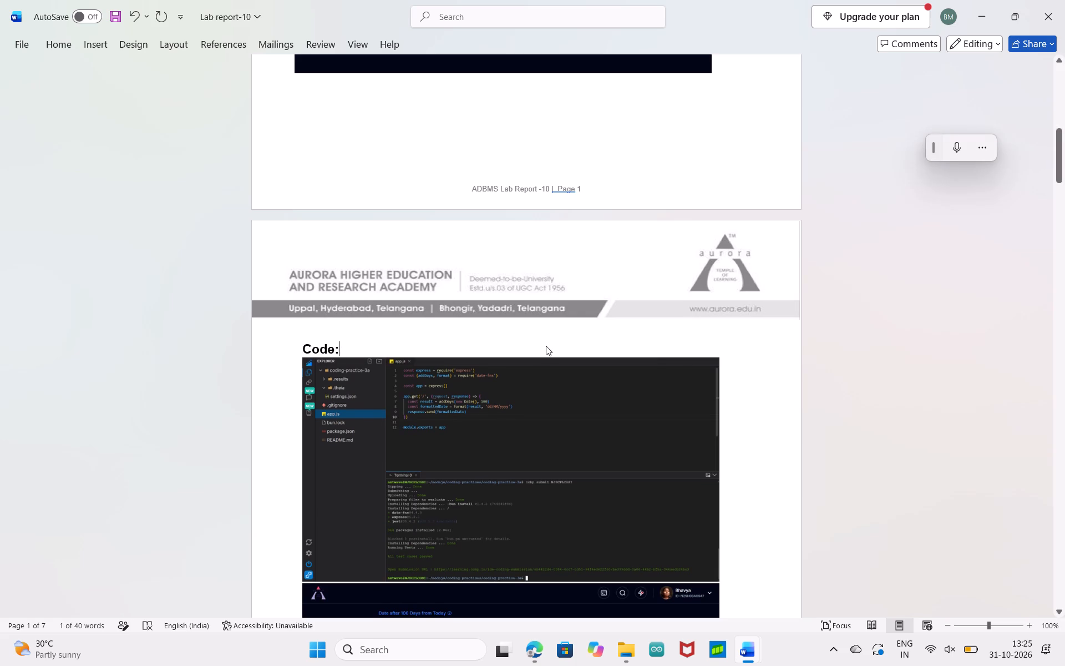
Enter the label "Submission:" on a new line between the code screenshot and the submission details screenshot on page 2.
scroll(396, 346, "down", 1)
left_click(743, 496)
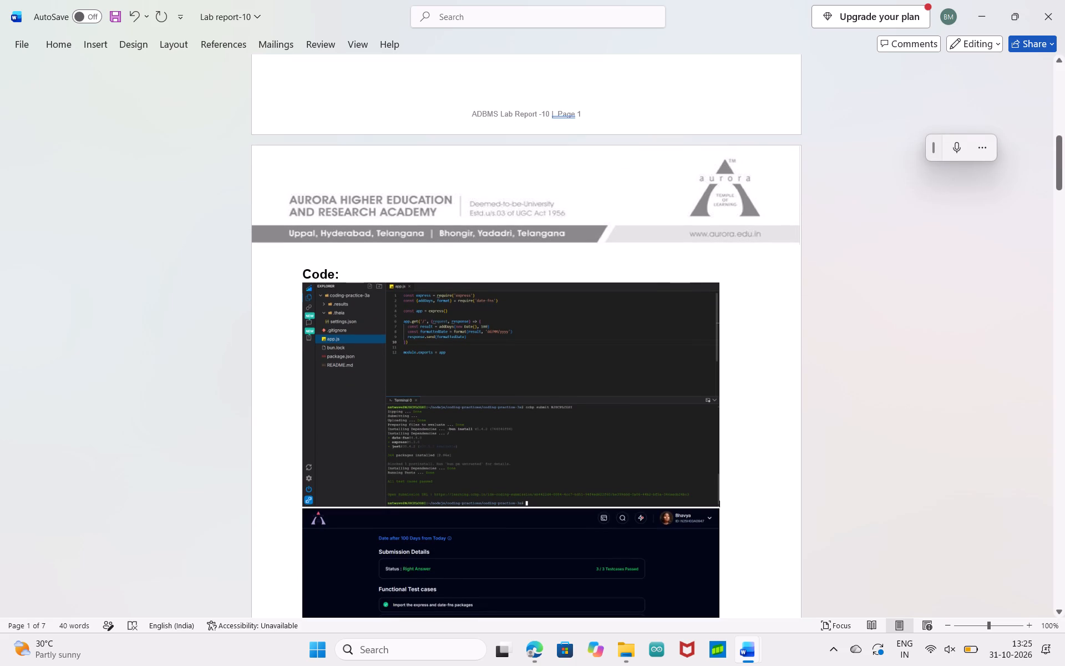
key("Return")
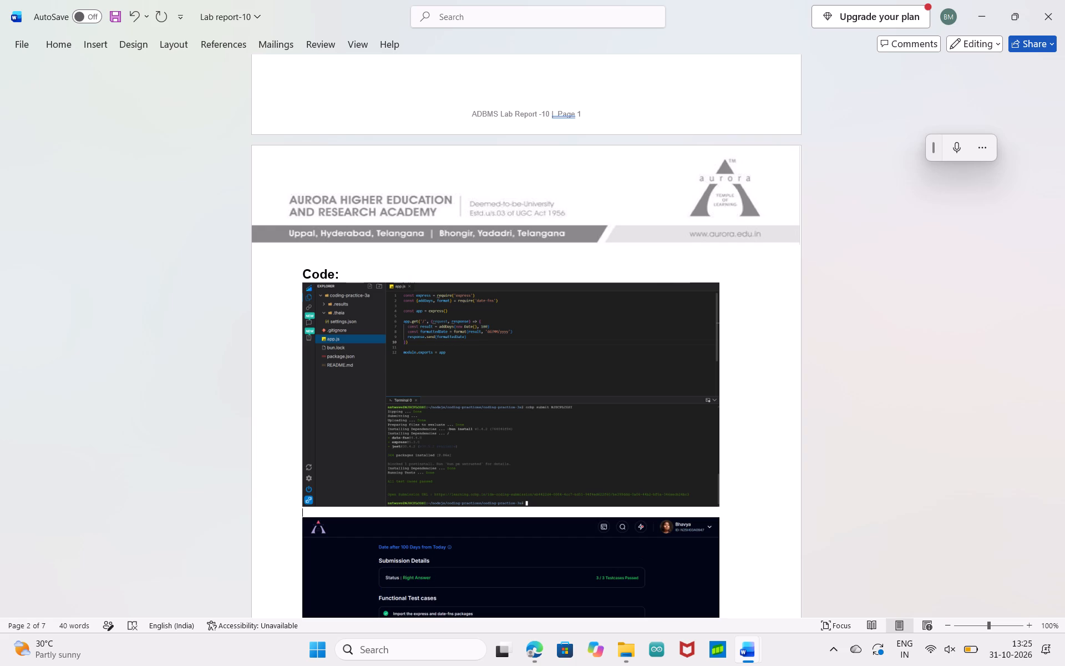
type("Submission")
key("shift+colon")
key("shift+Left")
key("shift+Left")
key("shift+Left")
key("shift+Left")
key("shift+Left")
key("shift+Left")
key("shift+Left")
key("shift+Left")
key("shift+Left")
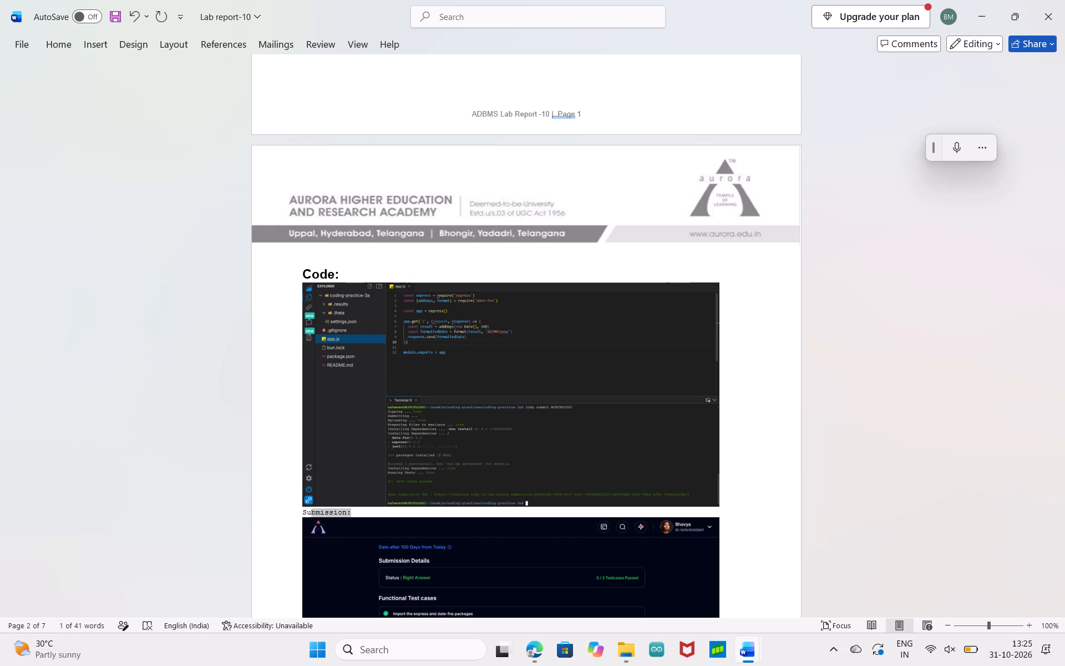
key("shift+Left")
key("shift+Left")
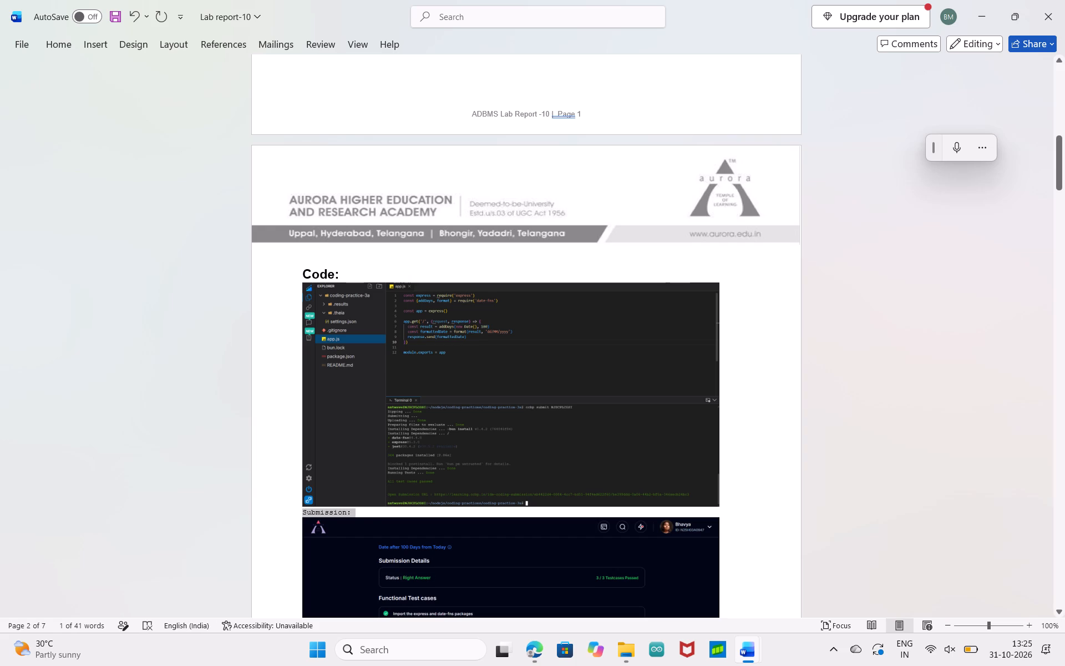
Insert a blank line between the code screenshot and the "Submission:" label on page 2.
left_click(728, 506)
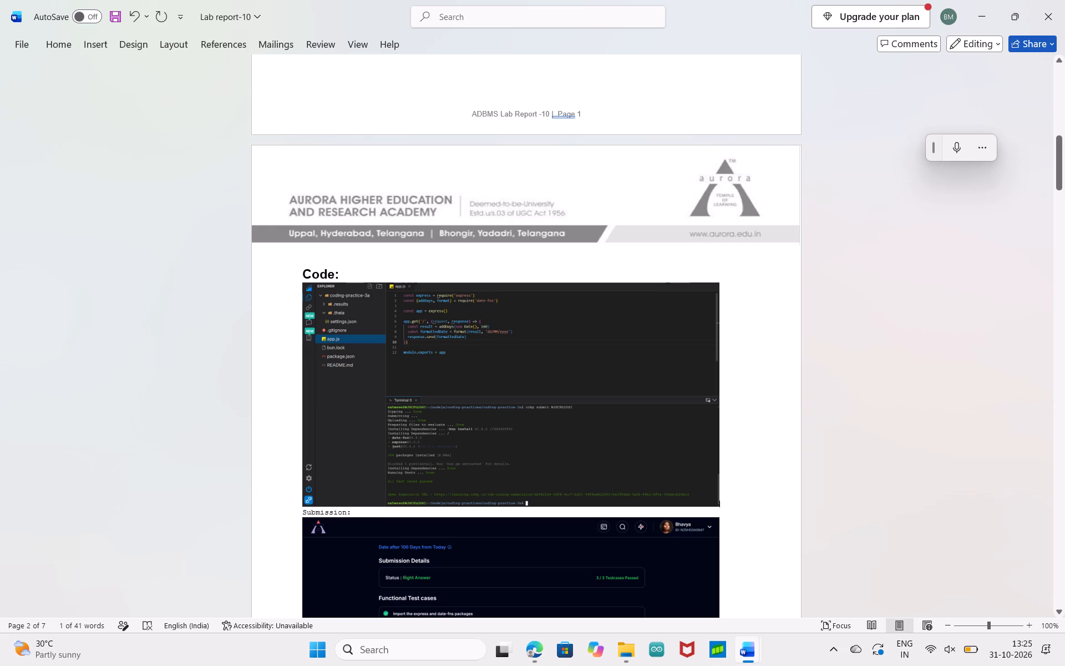
key("Return")
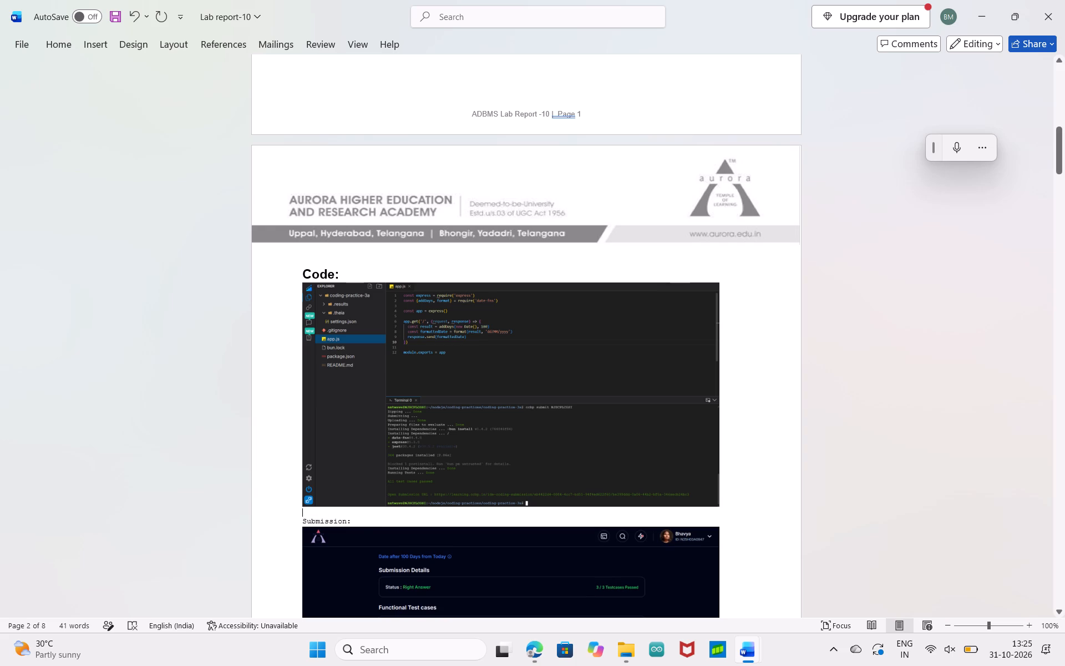
Format the "Submission:" label on page 2 as bold Arial, 14 pt.
left_click_drag(354, 520, 292, 520)
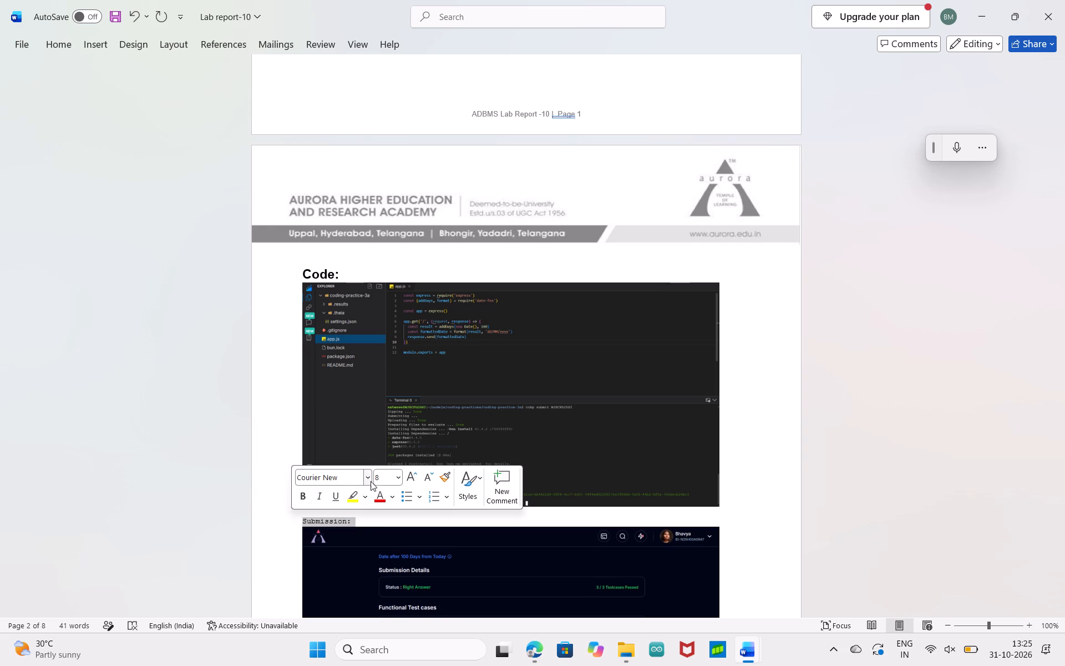
left_click(371, 481)
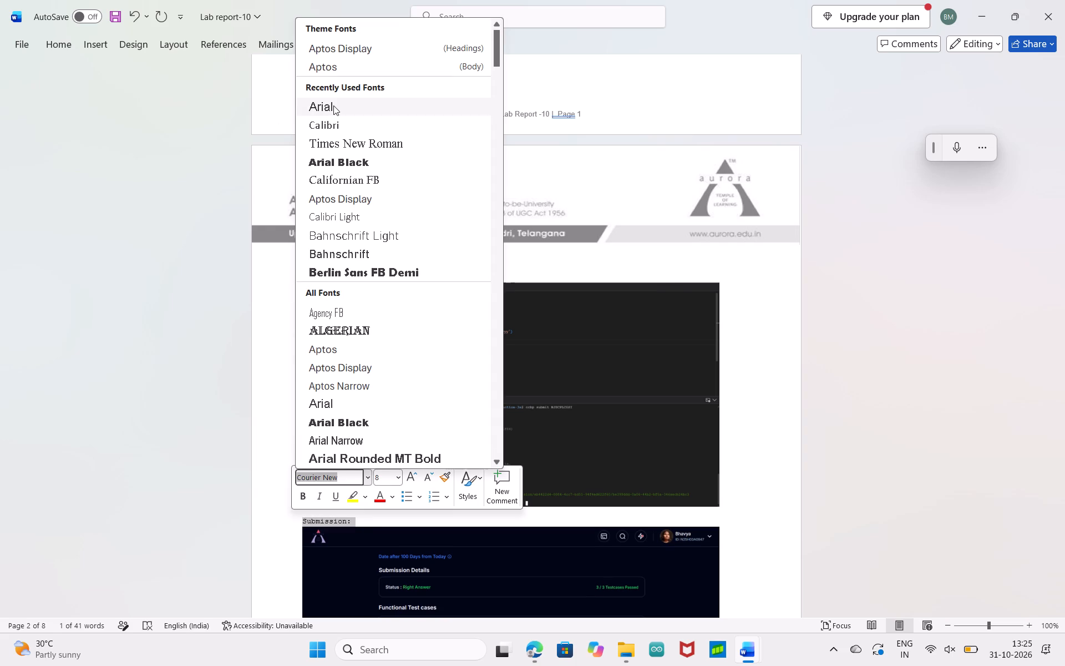
left_click(334, 105)
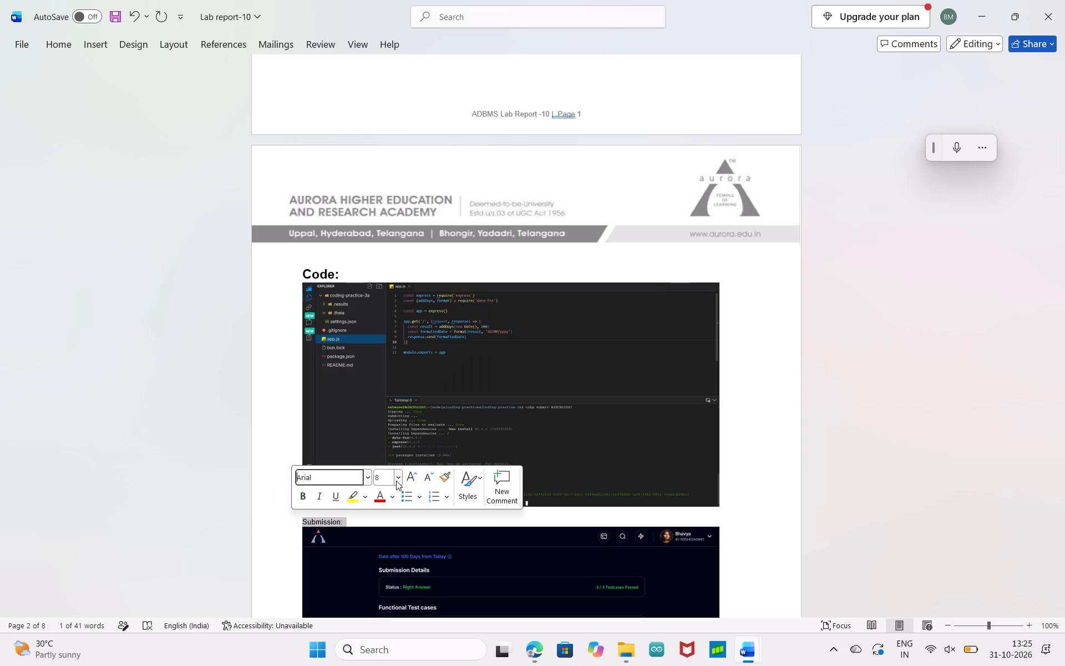
left_click(396, 481)
left_click(387, 294)
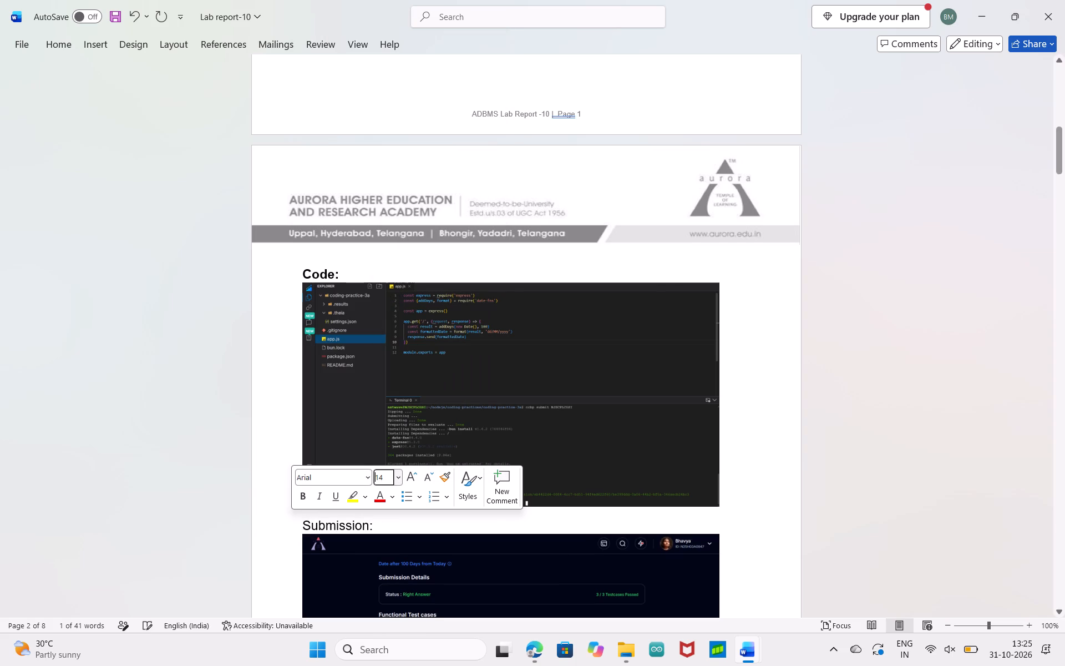
left_click(302, 495)
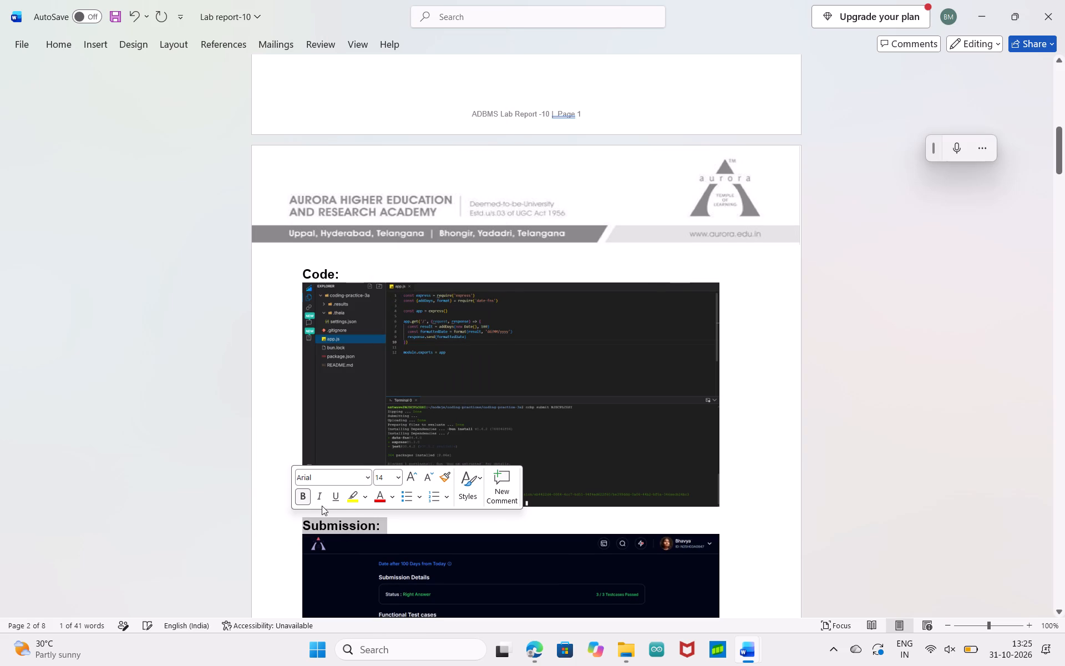
left_click(393, 529)
Copy the "Question:" heading from page 1 to number 2 above the Today's Date screenshot and remove the extra line below it.
scroll(393, 529, "down", 3)
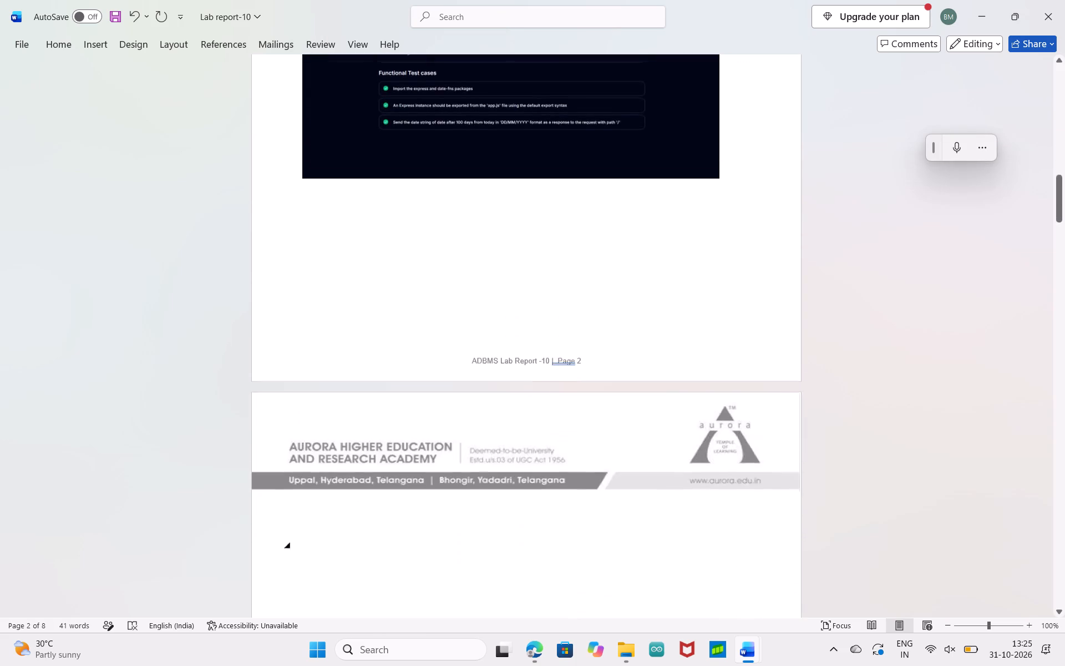
scroll(393, 529, "up", 5)
left_click_drag(375, 347, 316, 341)
key("ctrl+c")
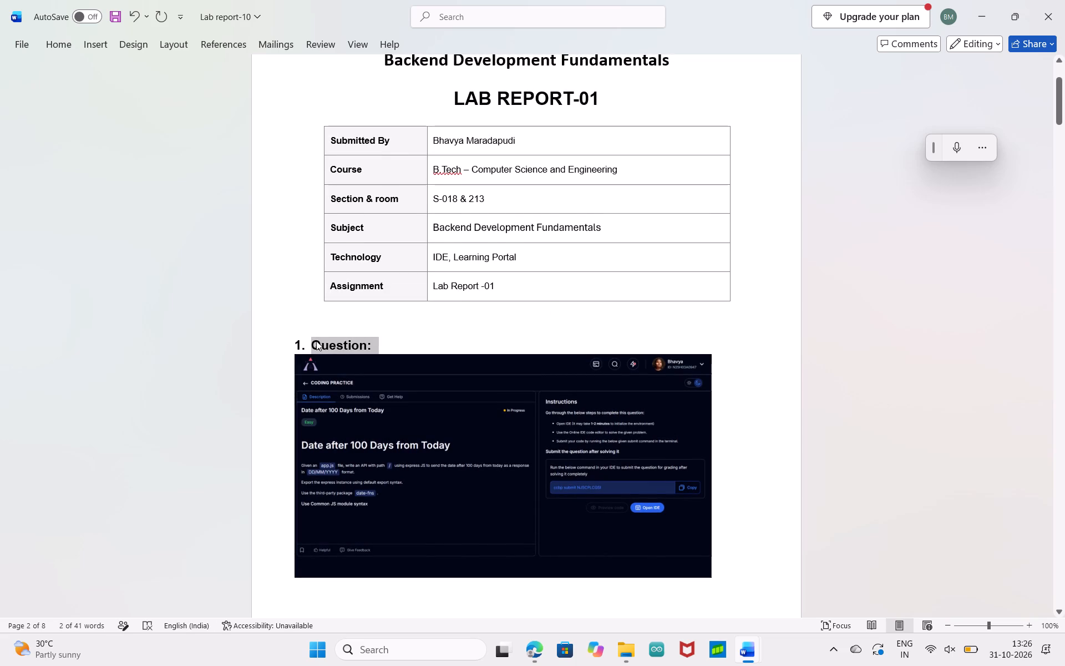
scroll(316, 341, "down", 7)
scroll(316, 341, "up", 1)
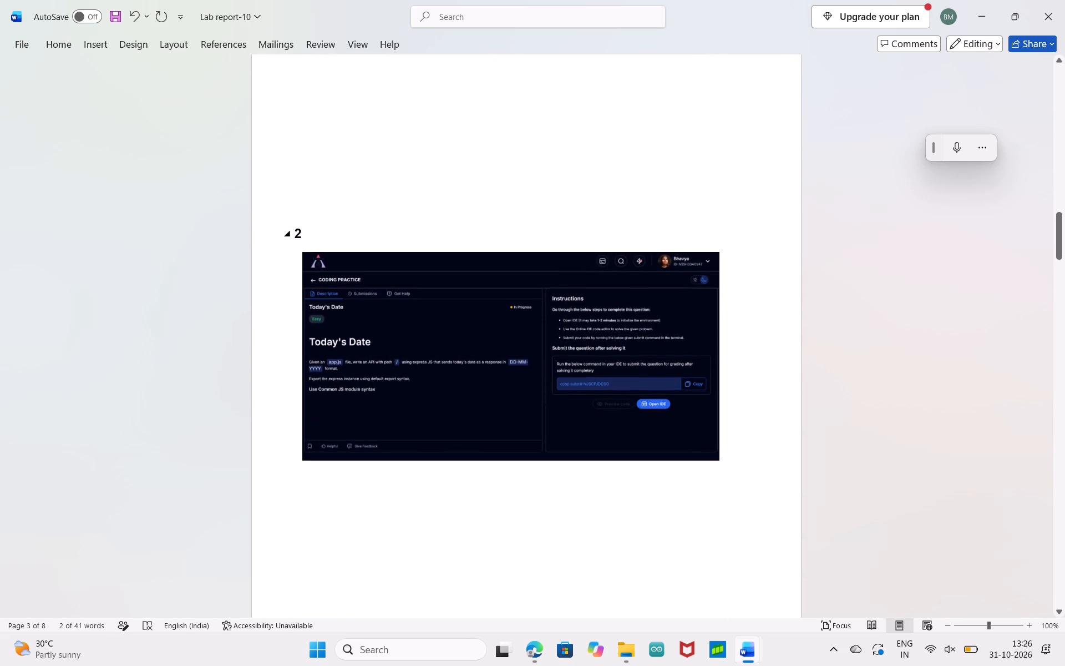
left_click(319, 238)
key("ctrl+v")
scroll(319, 238, "down", 5)
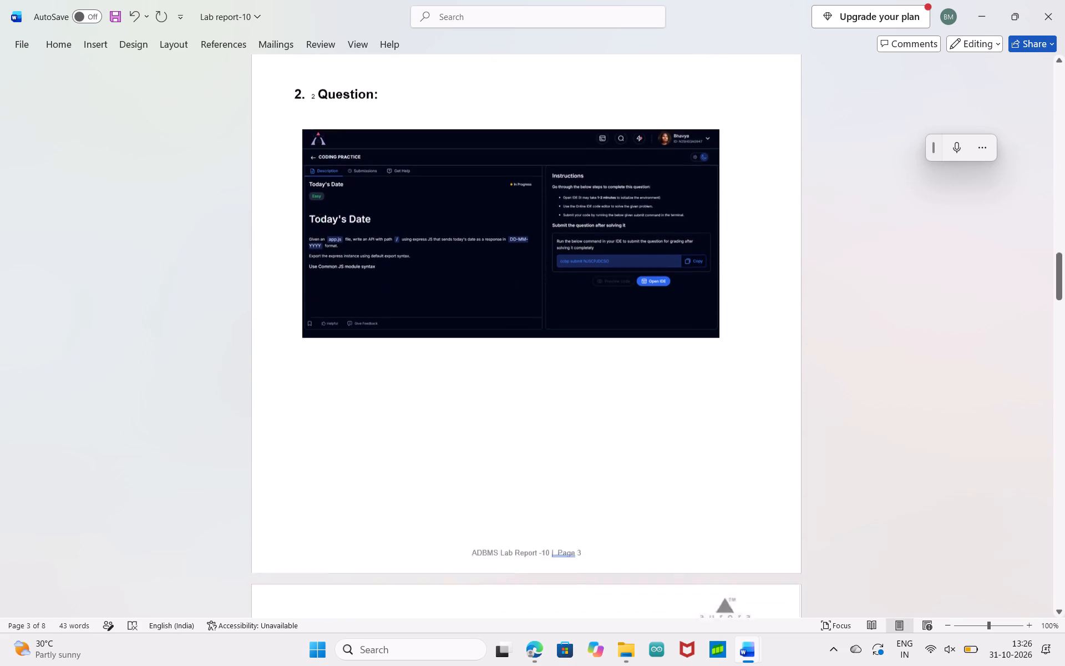
scroll(319, 238, "up", 7)
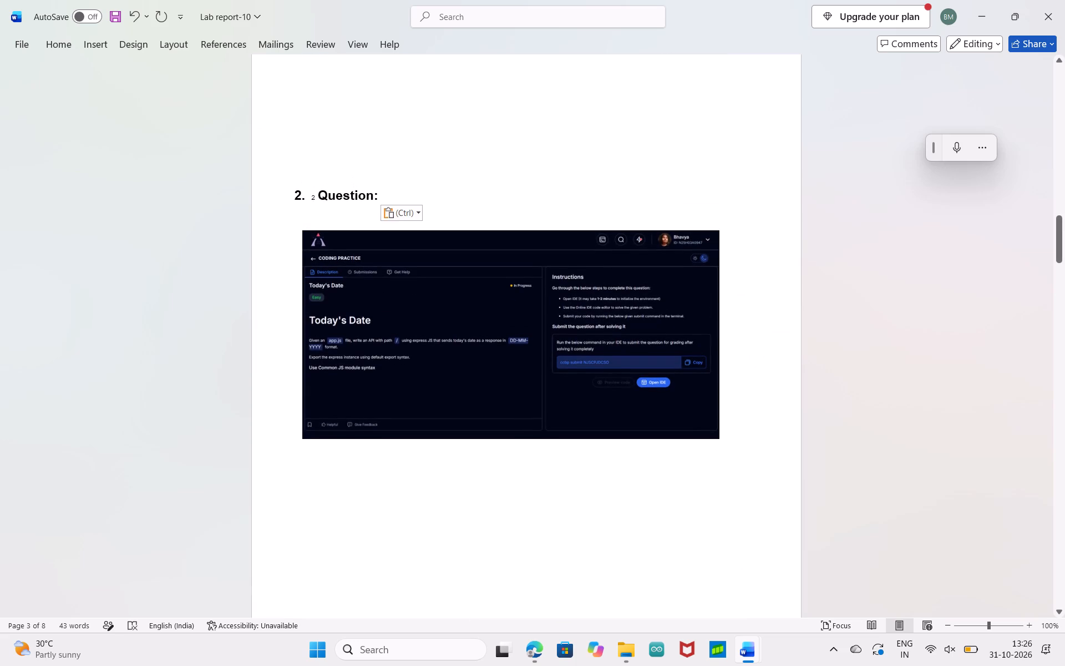
key("BackSpace")
key("BackSpace")
Paste the copied "Question:" heading beside number 3 above the API Routing question screenshot on page 4.
scroll(319, 238, "down", 4)
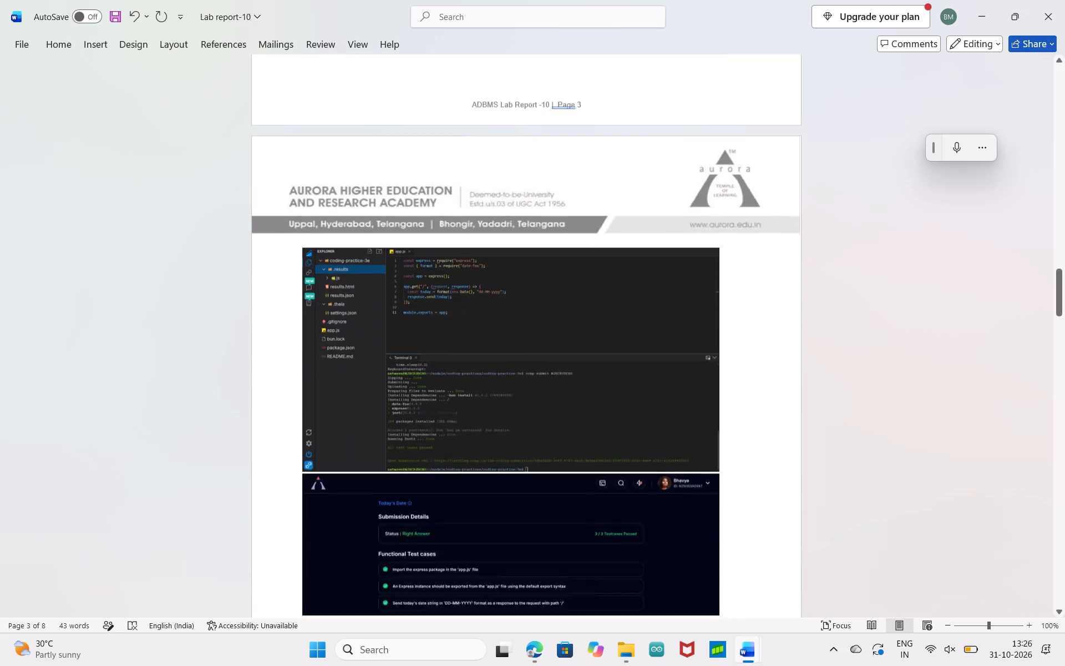
scroll(319, 238, "down", 1)
scroll(293, 59, "up", 1)
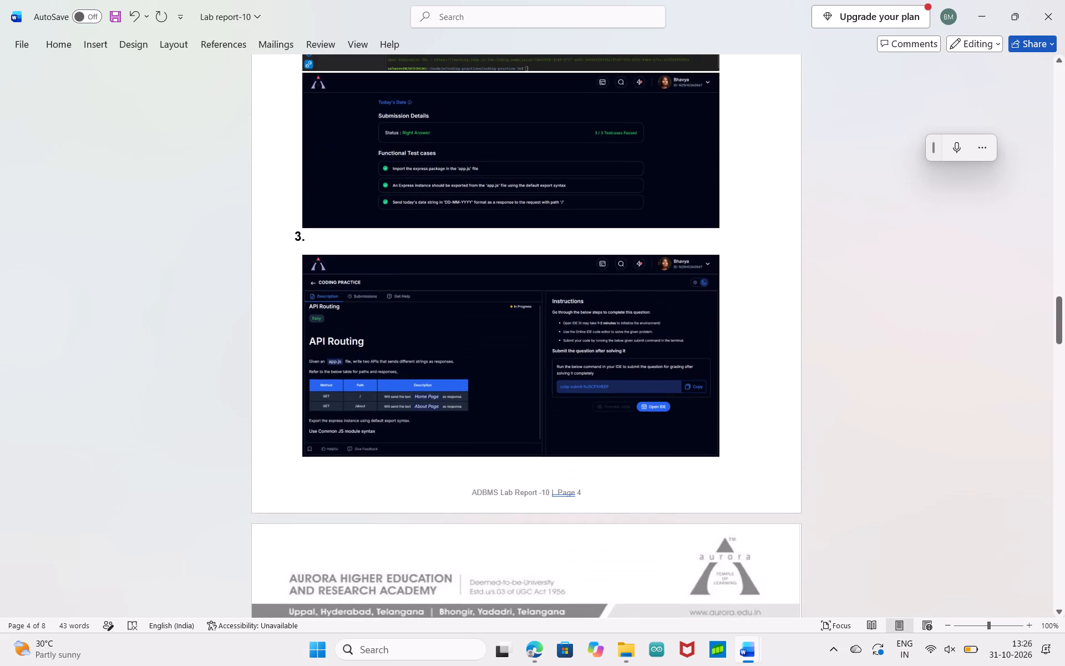
left_click(319, 235)
key("ctrl+v")
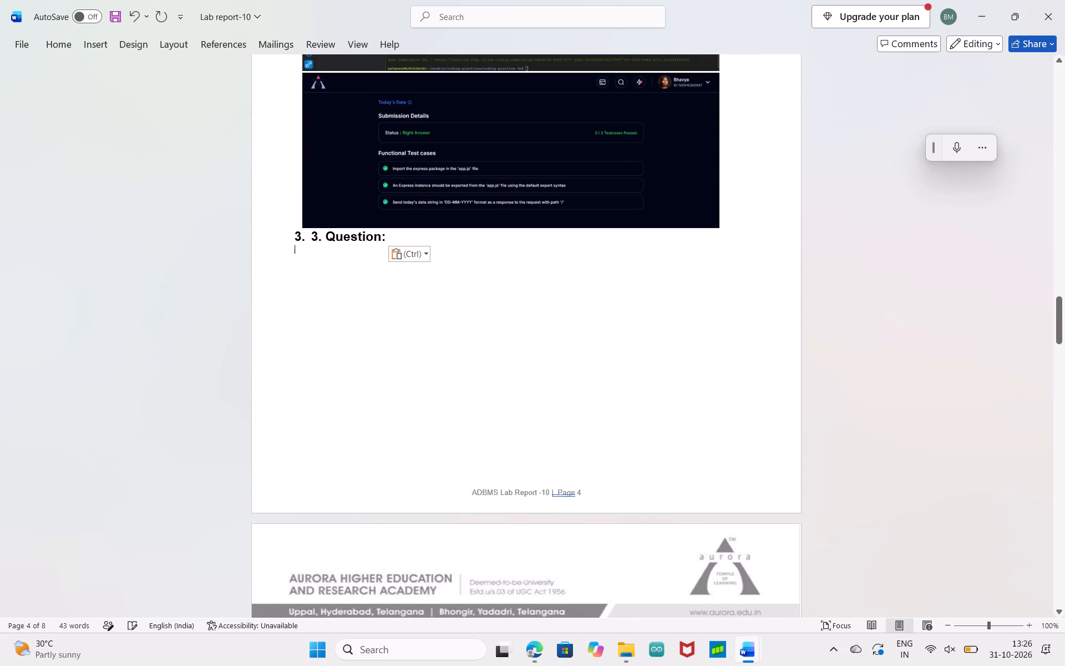
Remove the duplicate list number before "3. Question:" and the heading's indent, keeping it directly below the Today's Date submission screenshot.
left_click(306, 237)
key("BackSpace")
key("Return")
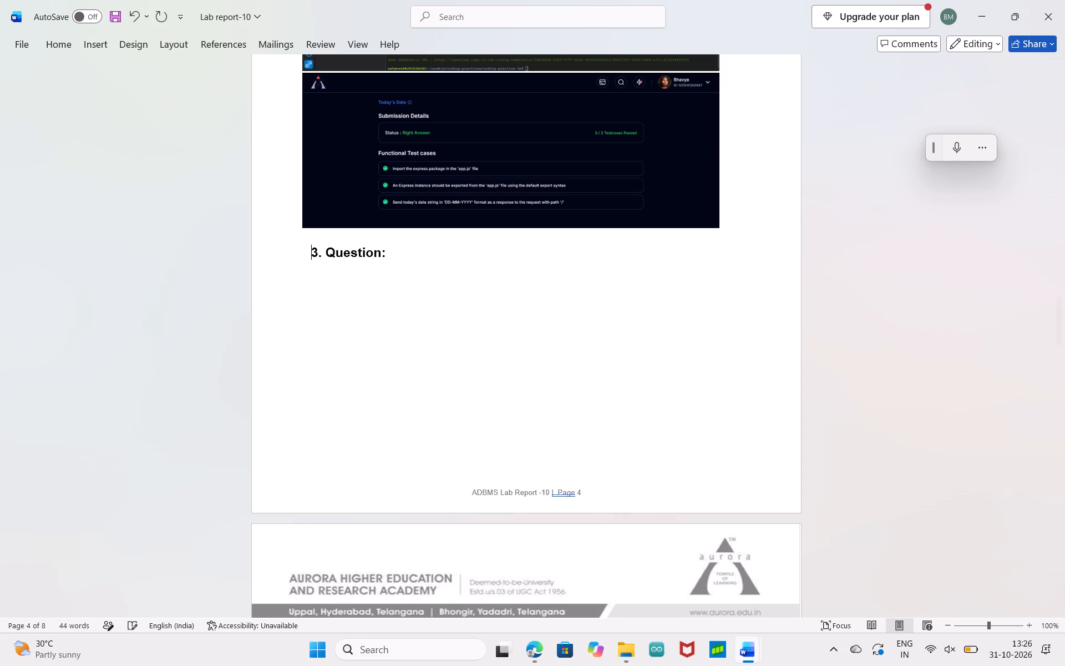
key("Return")
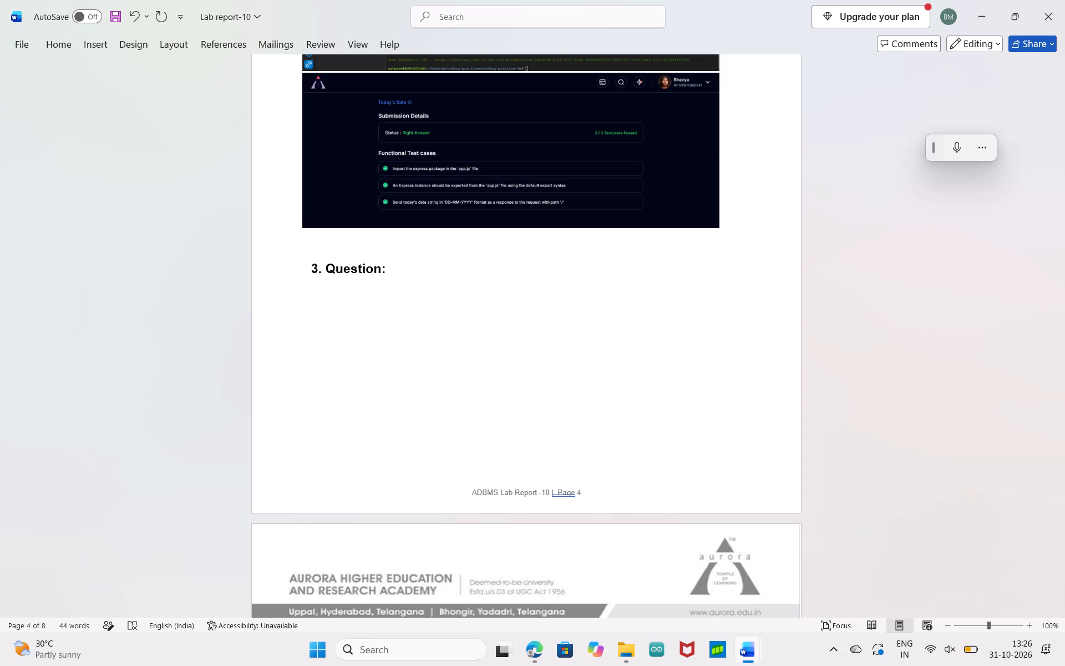
key("BackSpace")
key("BackSpace")
key("BackSpace")
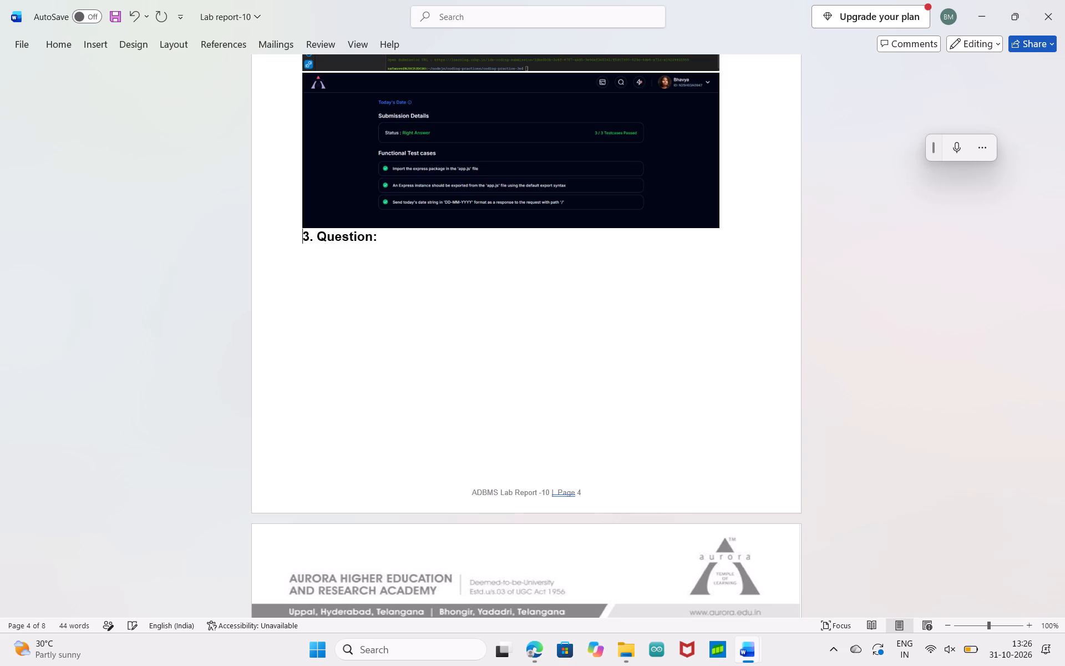
key("BackSpace")
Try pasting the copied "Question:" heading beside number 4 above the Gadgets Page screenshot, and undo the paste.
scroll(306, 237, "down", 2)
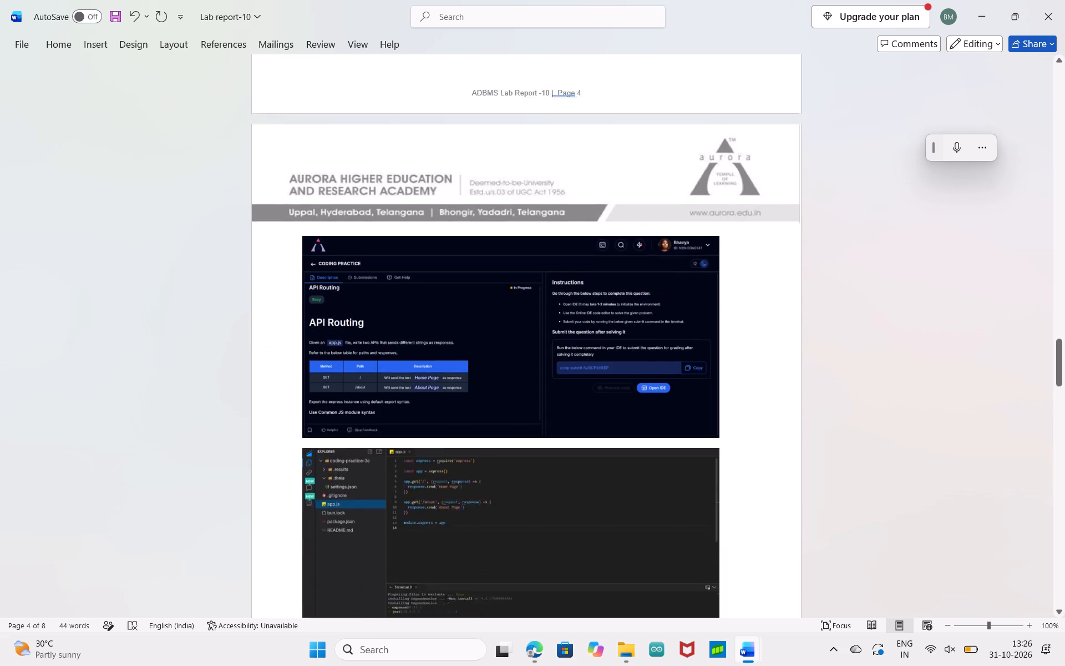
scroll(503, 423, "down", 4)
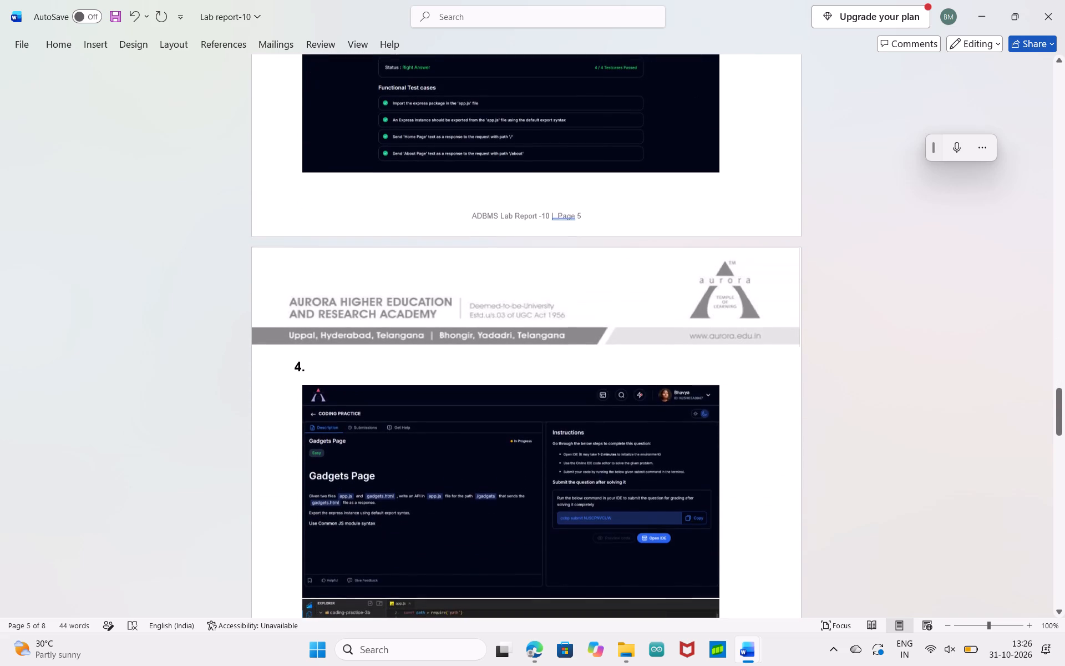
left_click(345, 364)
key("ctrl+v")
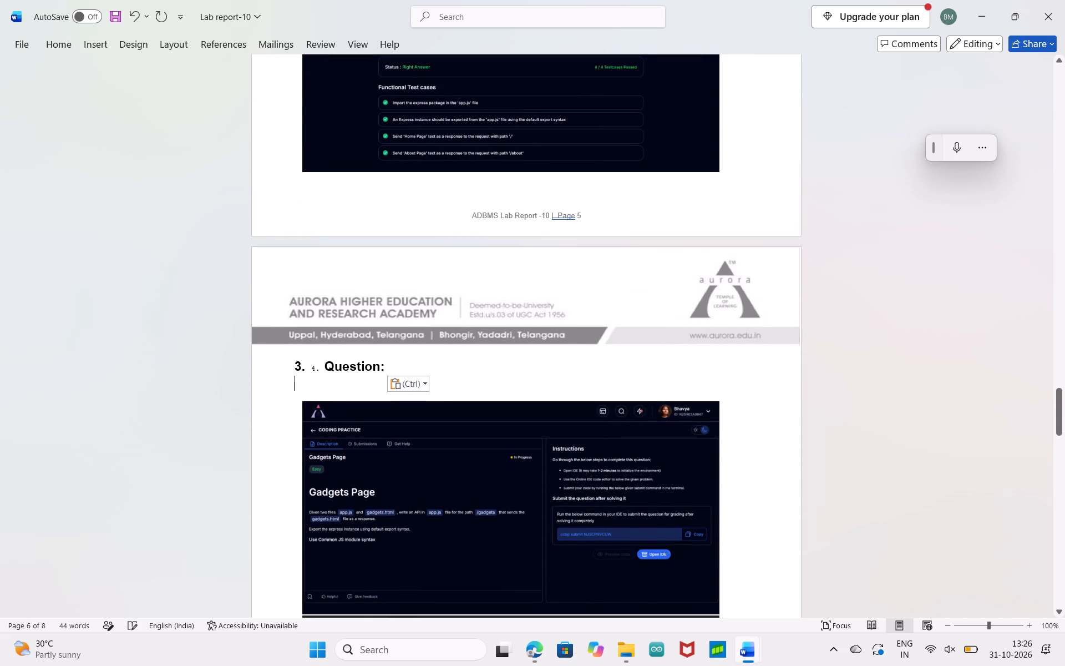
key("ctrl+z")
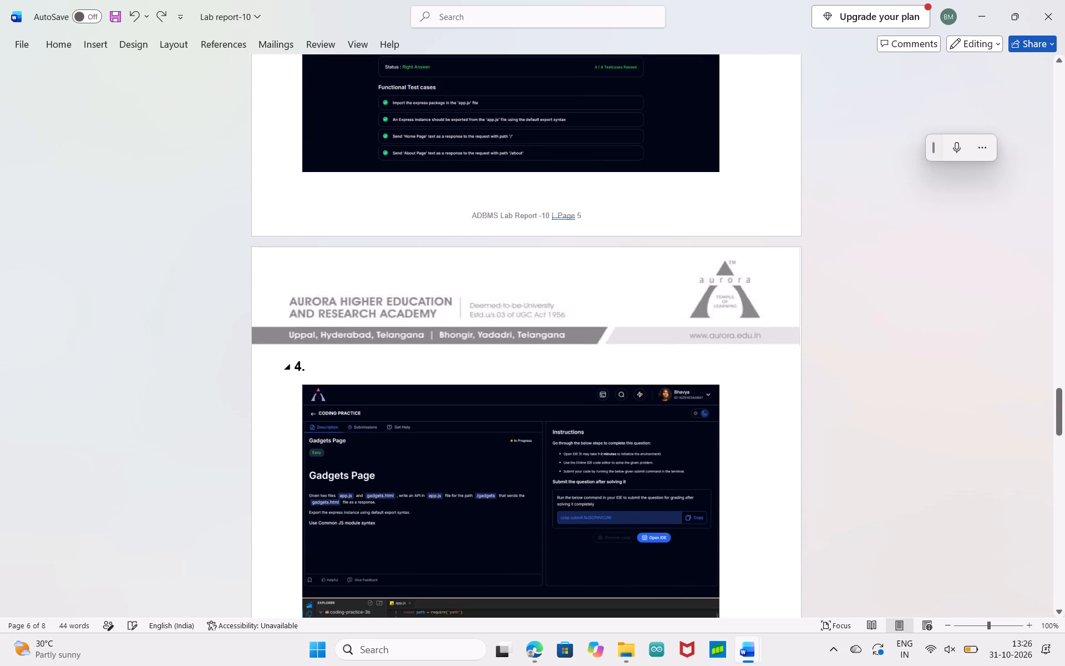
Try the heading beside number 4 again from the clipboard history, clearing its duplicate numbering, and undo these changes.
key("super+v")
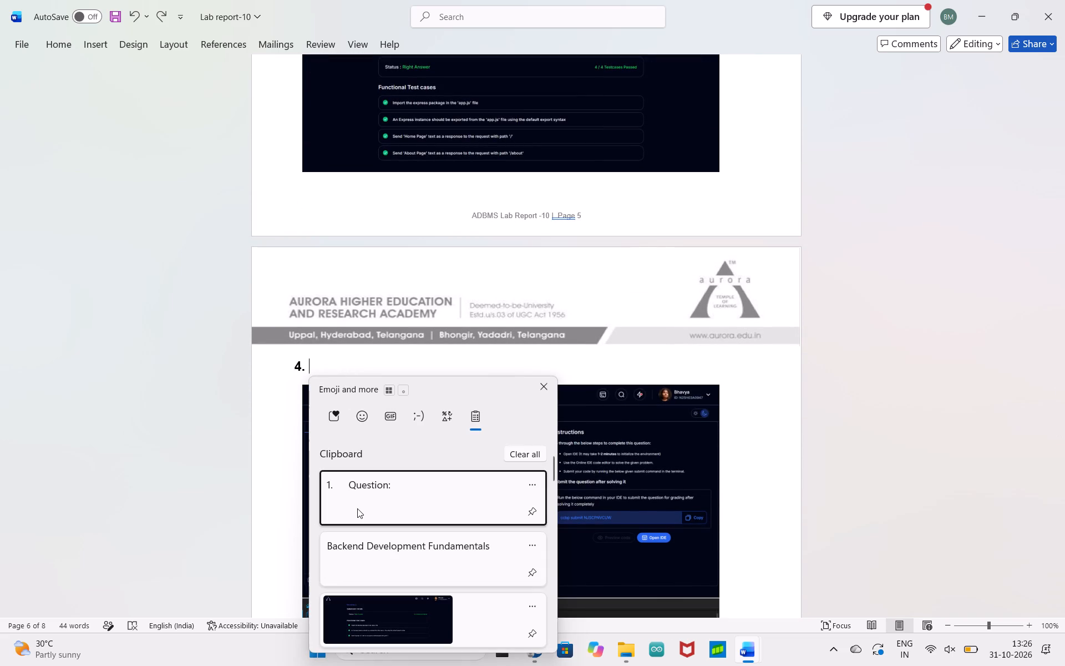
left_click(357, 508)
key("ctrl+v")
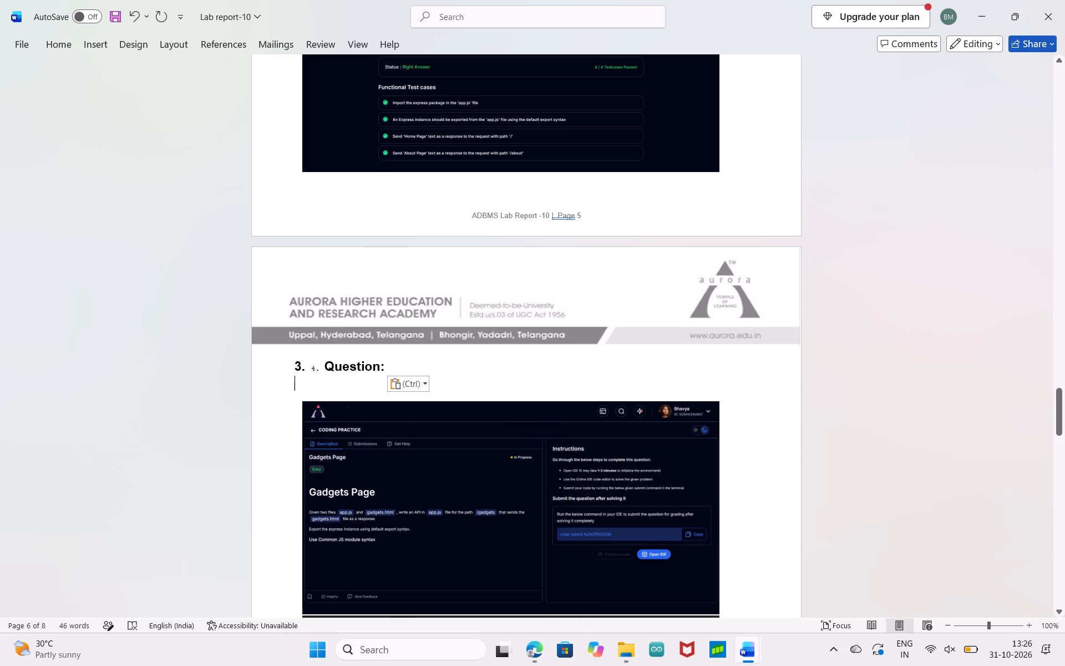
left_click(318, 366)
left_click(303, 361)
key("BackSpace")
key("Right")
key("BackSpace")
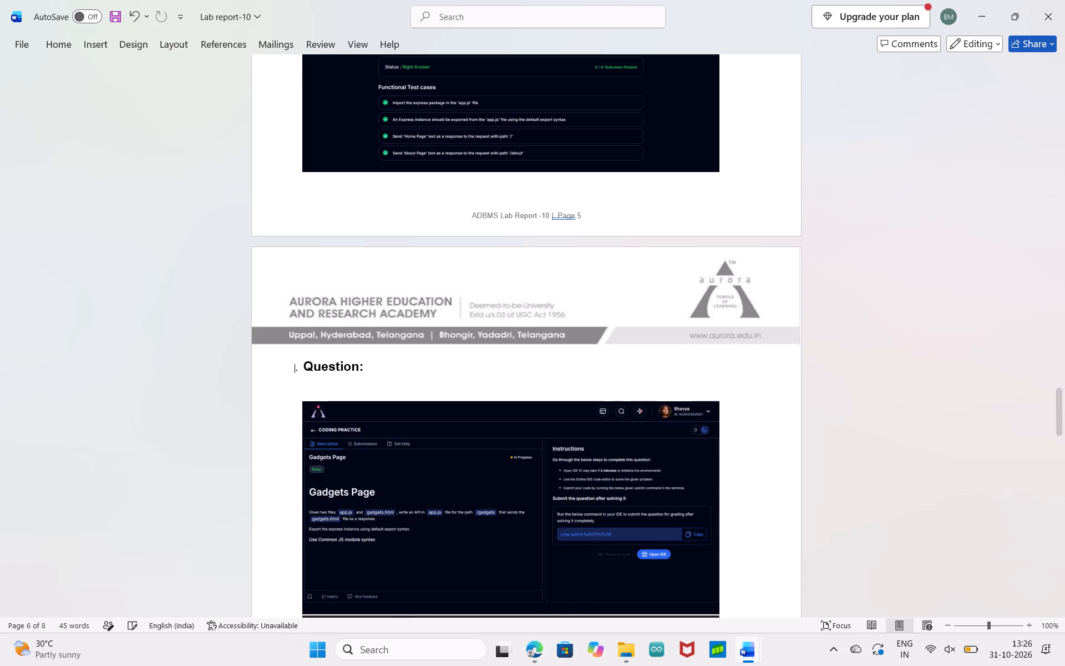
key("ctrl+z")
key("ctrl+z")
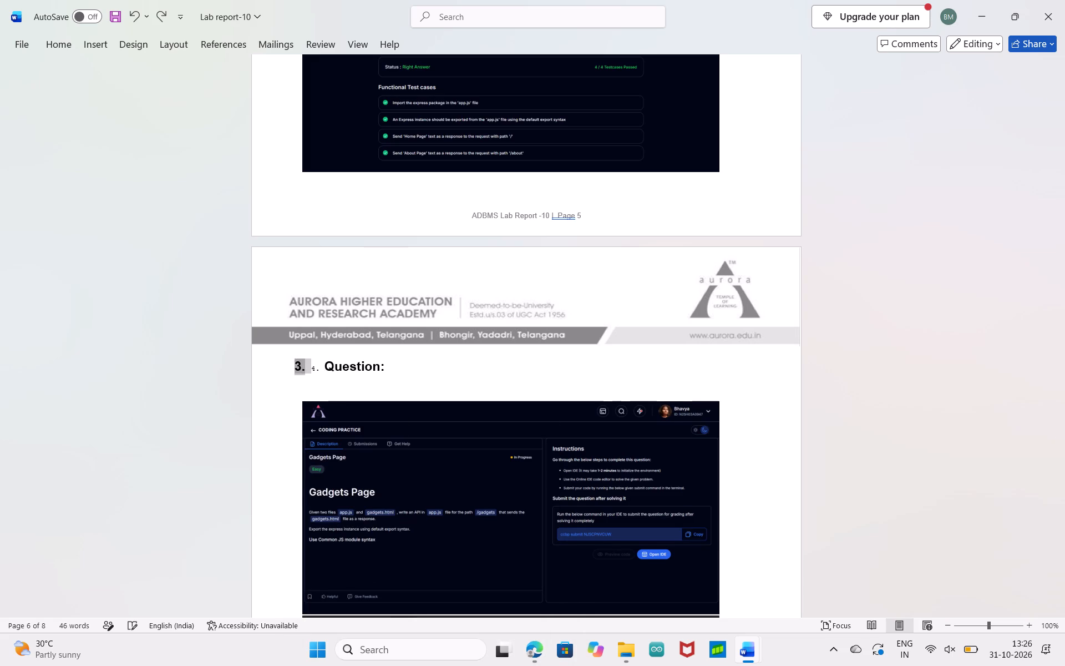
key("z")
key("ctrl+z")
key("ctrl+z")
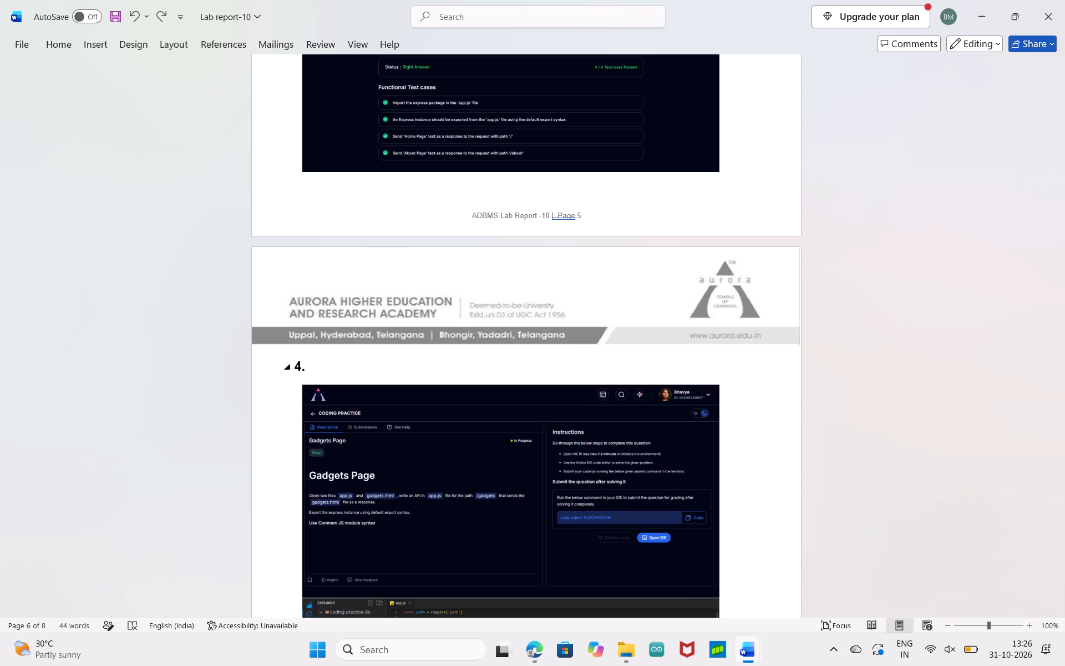
Insert a blank line below the API Routing submission screenshot at the end of page 5.
left_click(733, 169)
key("Return")
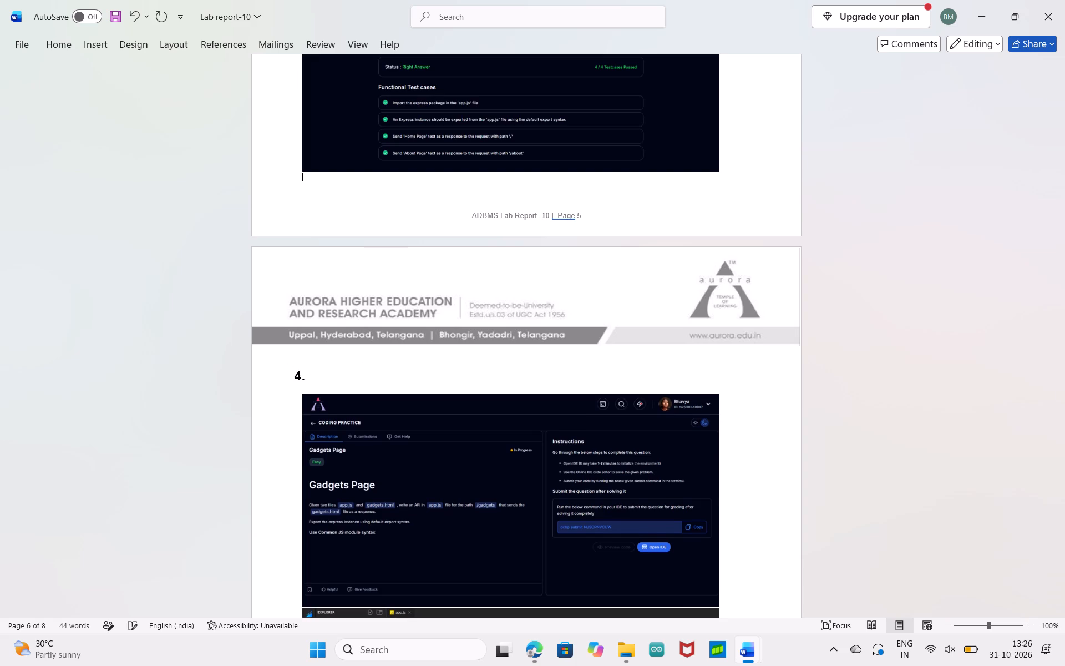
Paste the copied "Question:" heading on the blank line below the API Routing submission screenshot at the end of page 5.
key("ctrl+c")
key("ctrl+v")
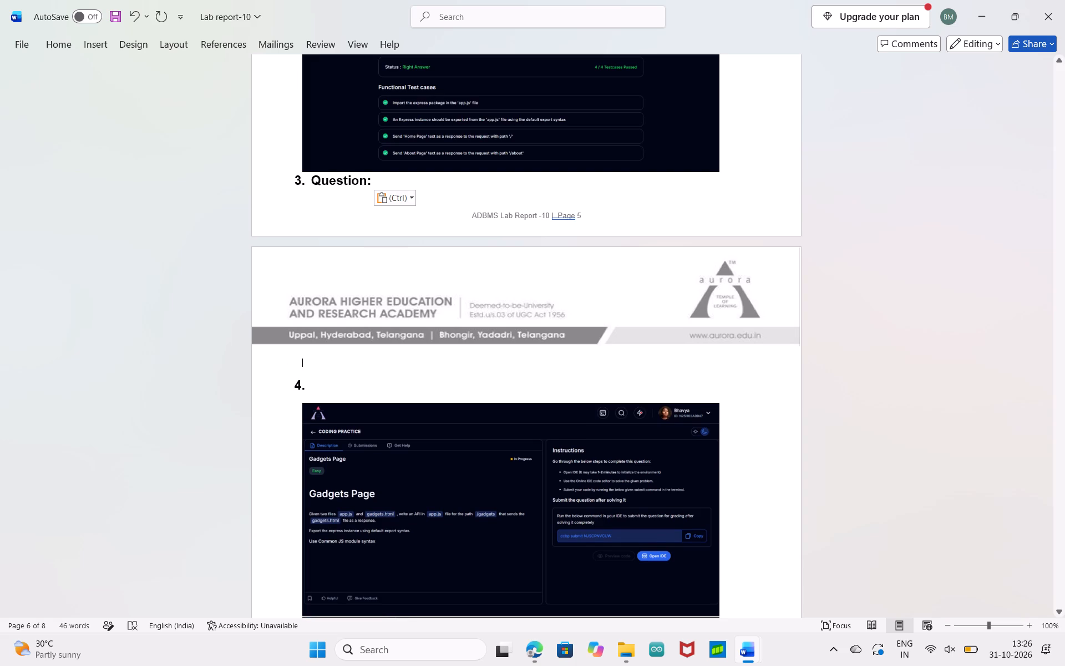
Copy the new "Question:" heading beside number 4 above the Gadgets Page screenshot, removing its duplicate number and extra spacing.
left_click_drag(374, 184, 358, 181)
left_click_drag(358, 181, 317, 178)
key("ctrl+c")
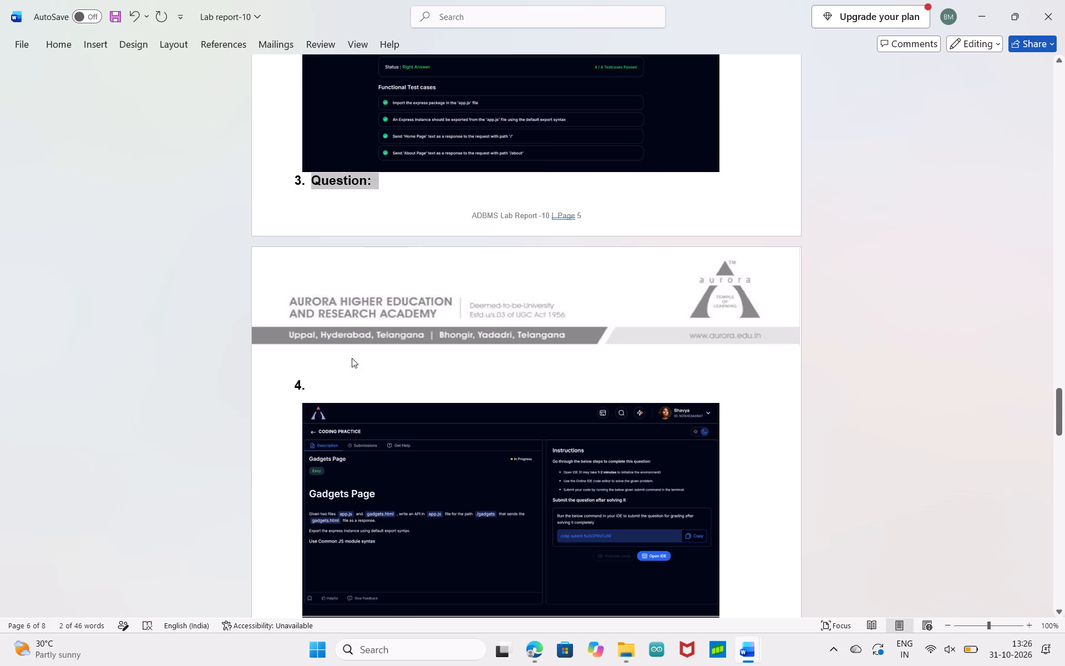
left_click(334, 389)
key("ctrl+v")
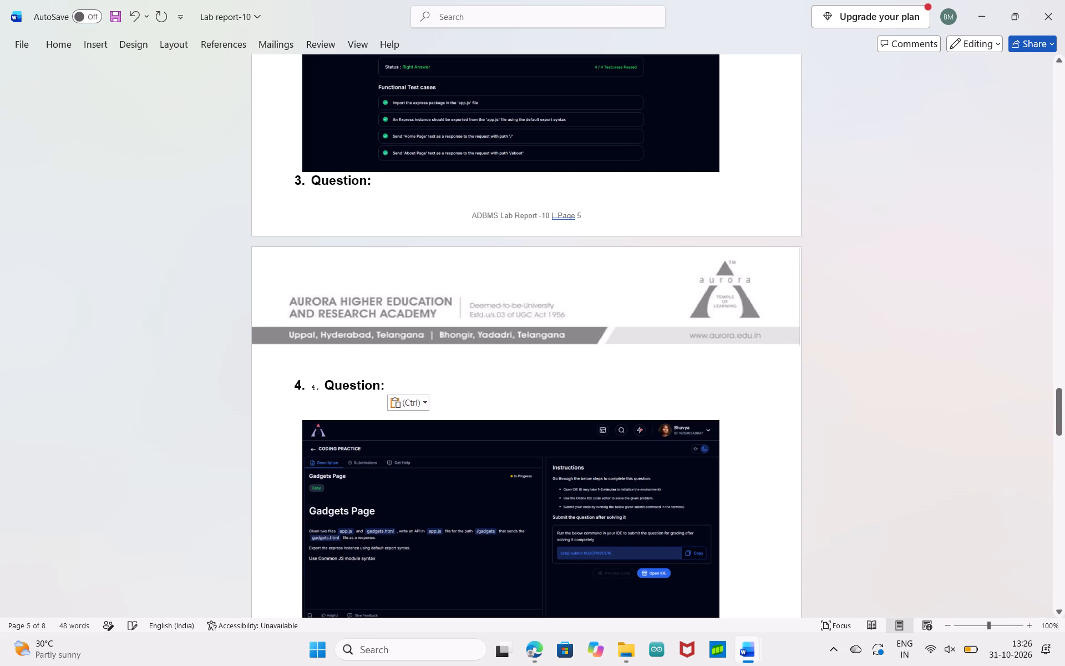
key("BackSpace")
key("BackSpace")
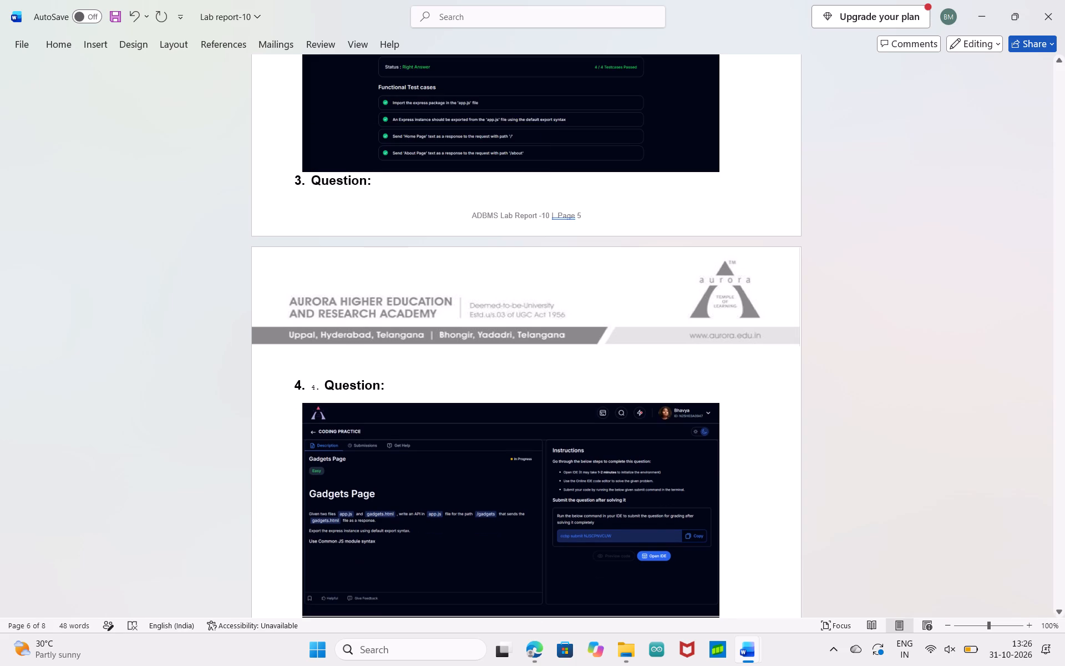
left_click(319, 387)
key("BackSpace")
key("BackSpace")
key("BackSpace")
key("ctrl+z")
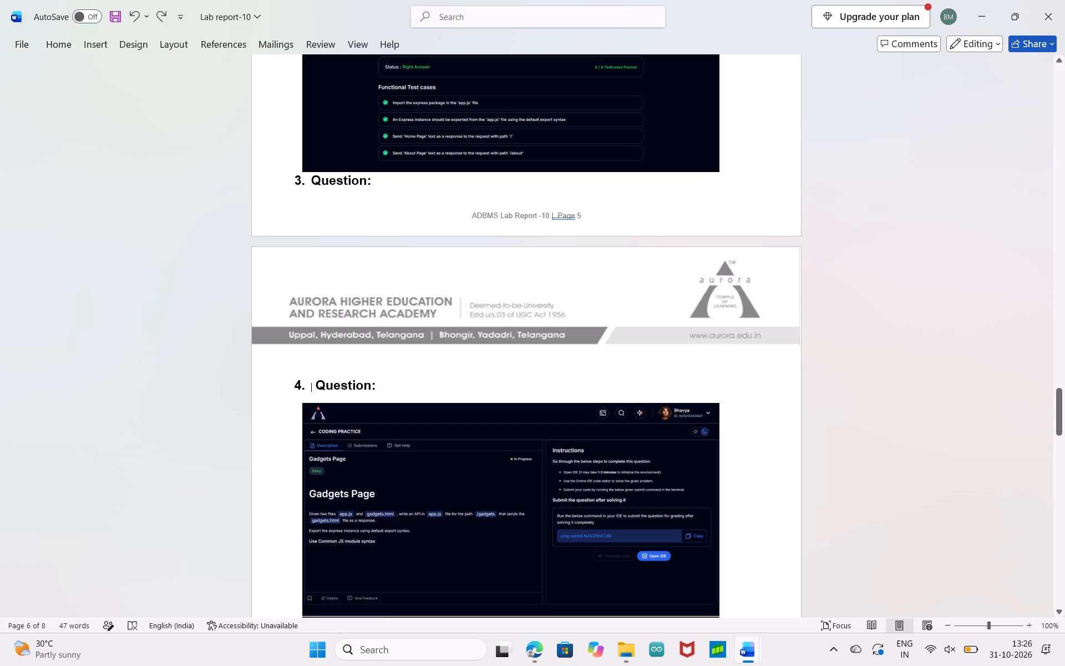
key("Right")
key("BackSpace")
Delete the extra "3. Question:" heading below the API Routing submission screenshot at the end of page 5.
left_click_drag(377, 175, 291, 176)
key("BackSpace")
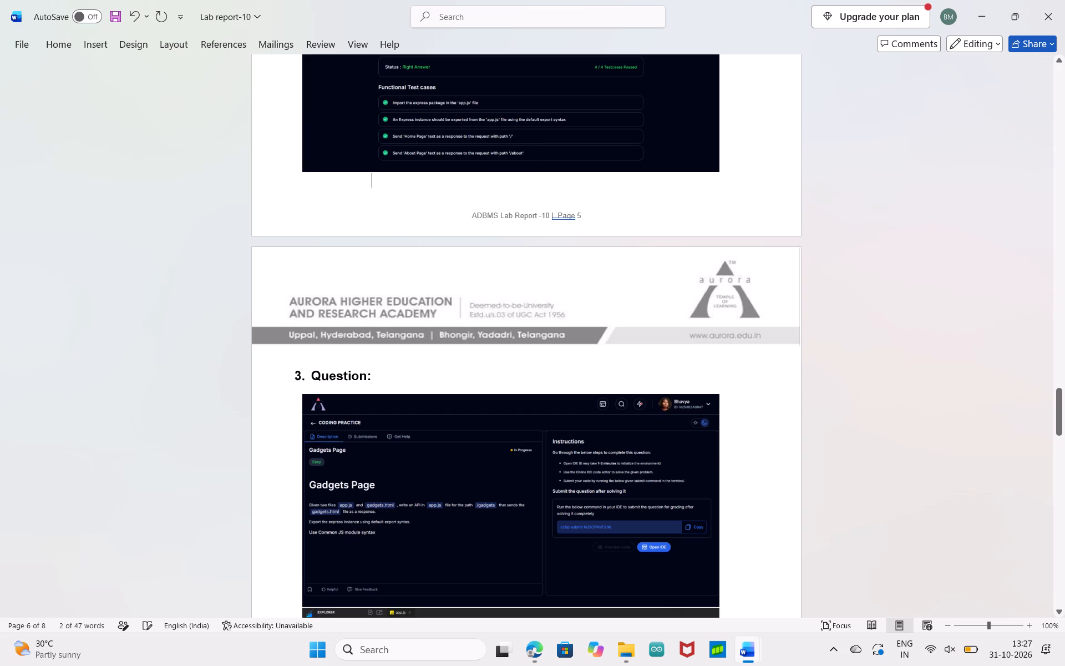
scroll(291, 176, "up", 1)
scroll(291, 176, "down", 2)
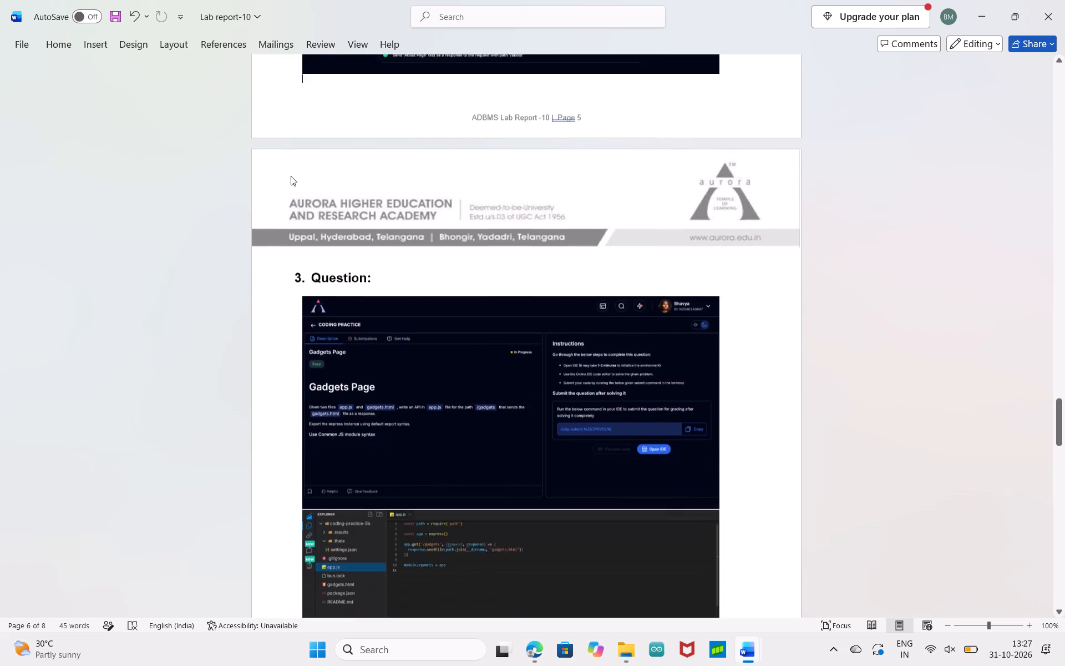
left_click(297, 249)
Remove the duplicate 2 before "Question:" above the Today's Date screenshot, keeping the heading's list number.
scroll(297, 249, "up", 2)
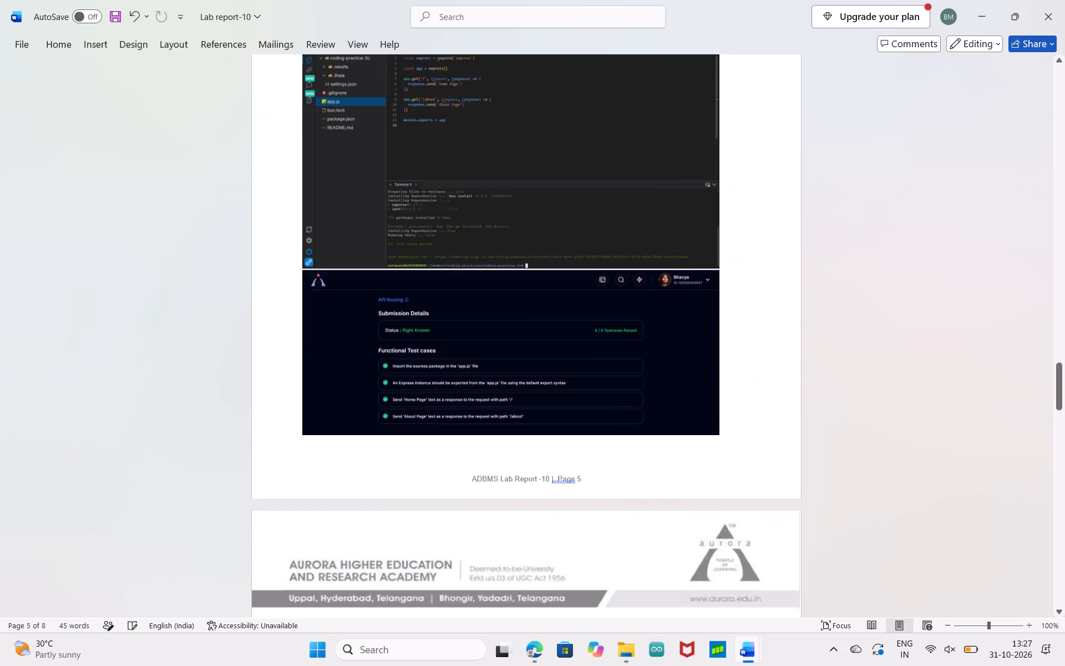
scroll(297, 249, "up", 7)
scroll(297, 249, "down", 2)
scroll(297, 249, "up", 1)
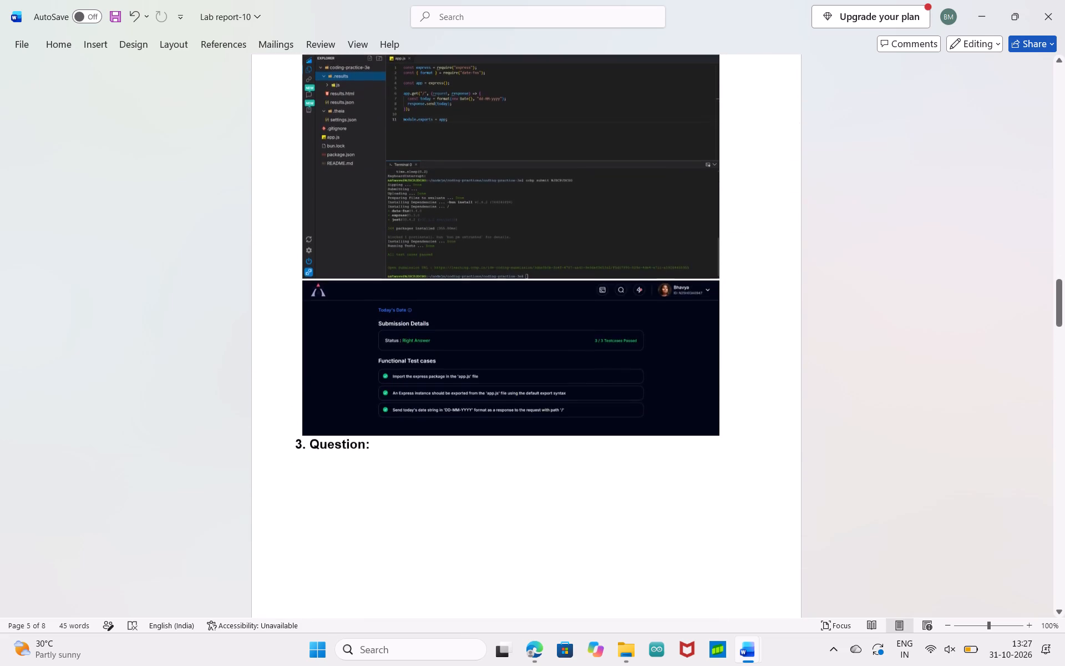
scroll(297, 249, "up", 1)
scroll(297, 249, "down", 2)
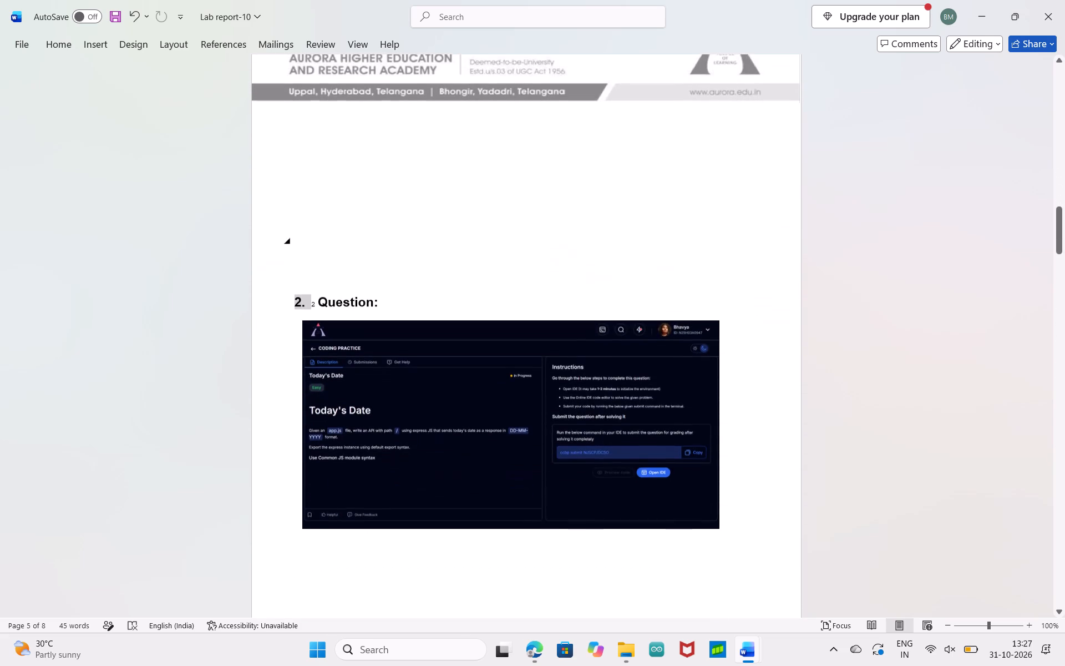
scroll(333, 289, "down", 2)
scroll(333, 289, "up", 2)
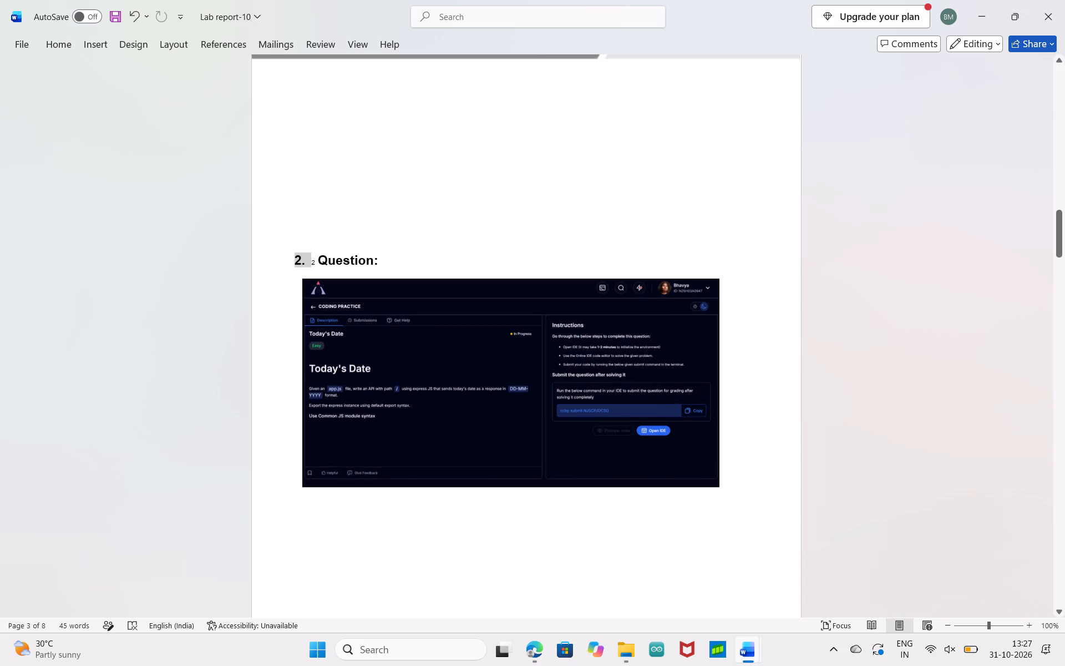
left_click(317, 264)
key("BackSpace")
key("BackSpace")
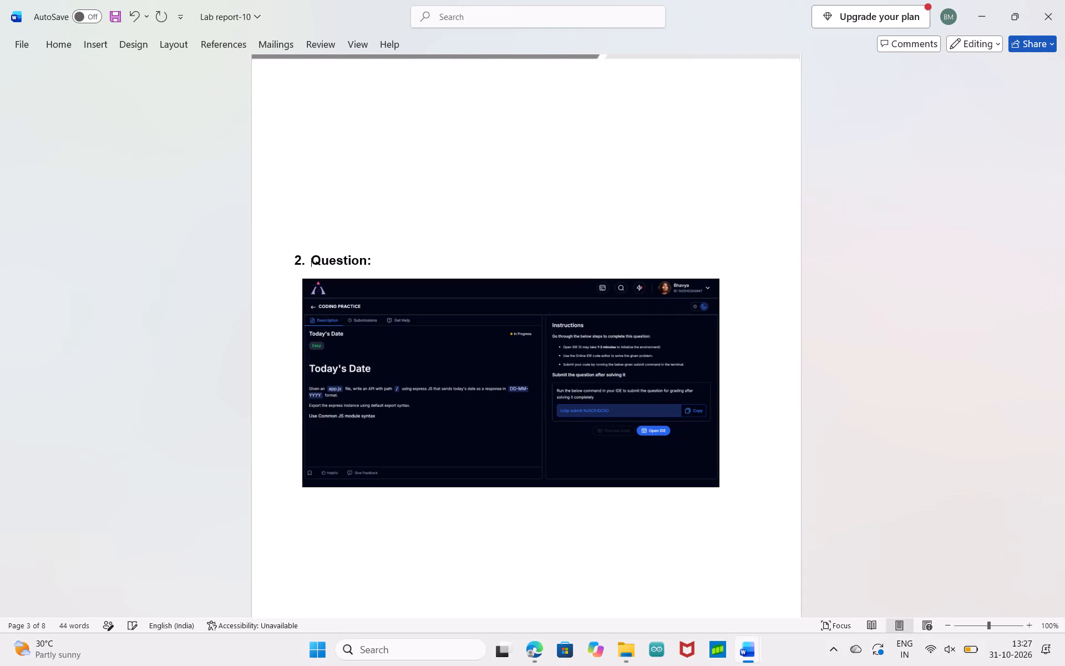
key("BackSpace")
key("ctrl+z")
Review the preceding pages from the second question heading back to the cover details and first question.
scroll(317, 264, "up", 1)
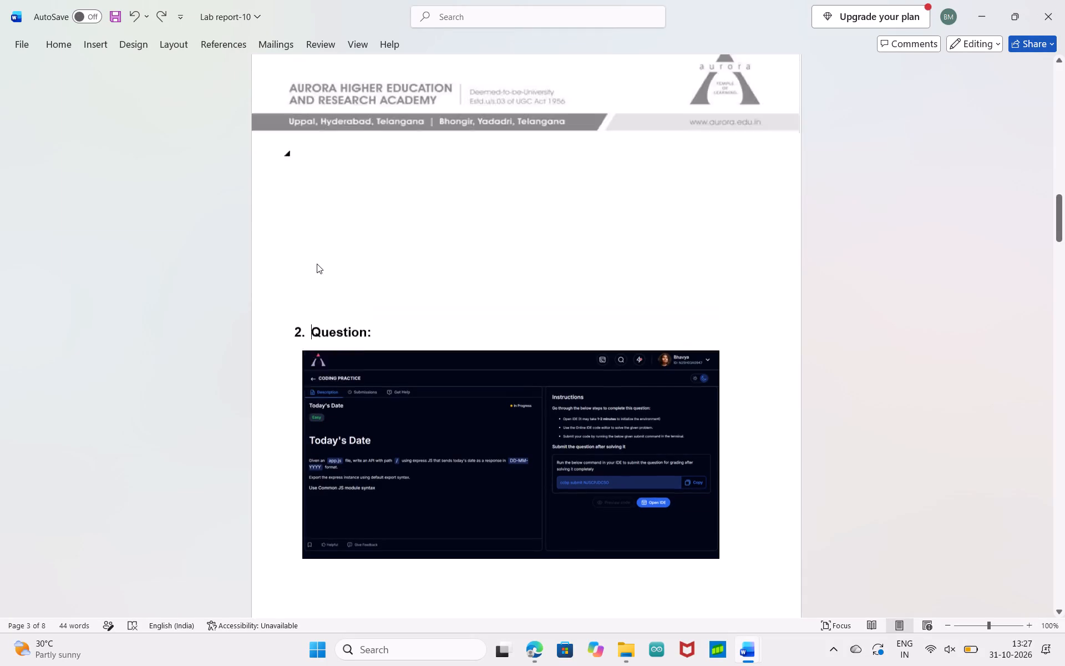
scroll(317, 264, "up", 9)
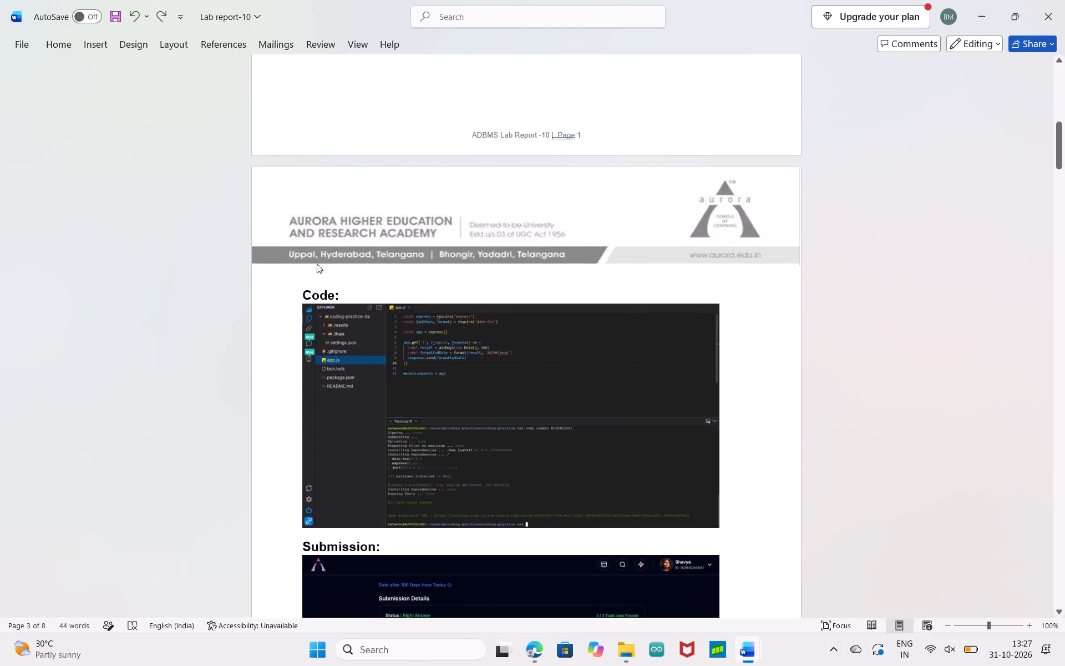
scroll(317, 264, "up", 3)
scroll(317, 264, "down", 1)
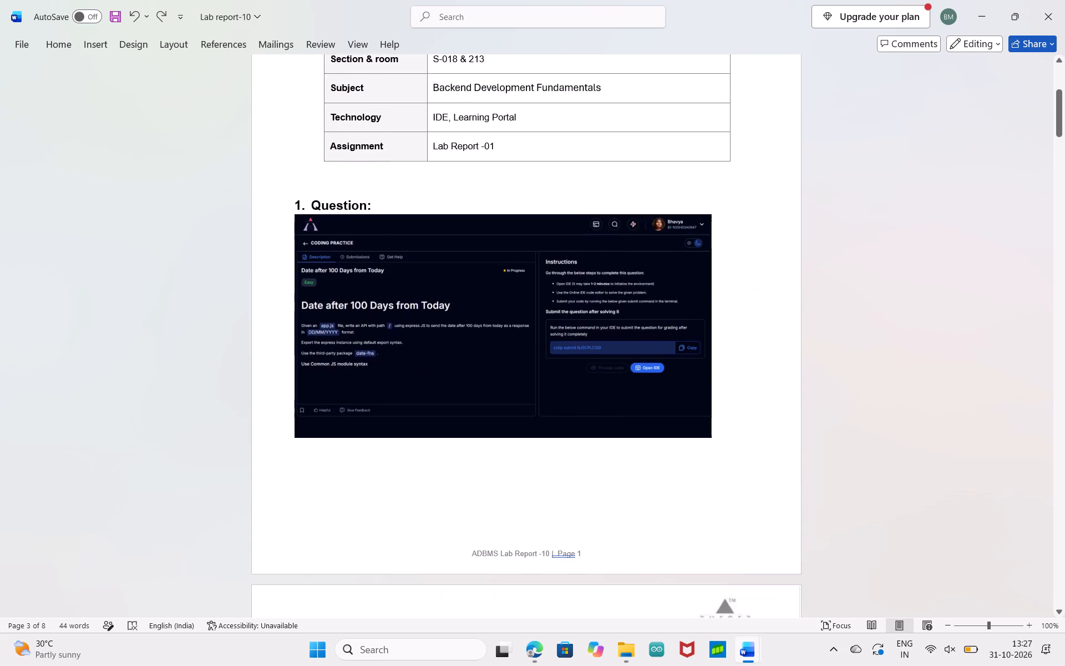
Undo the recent heading edits back to number 3 without heading text, directly above the API Routing question screenshot on page 4.
key("ctrl+z")
key("ctrl+z")
key("ctrl+z")
left_click(317, 264, "ctrl")
key("ctrl+z")
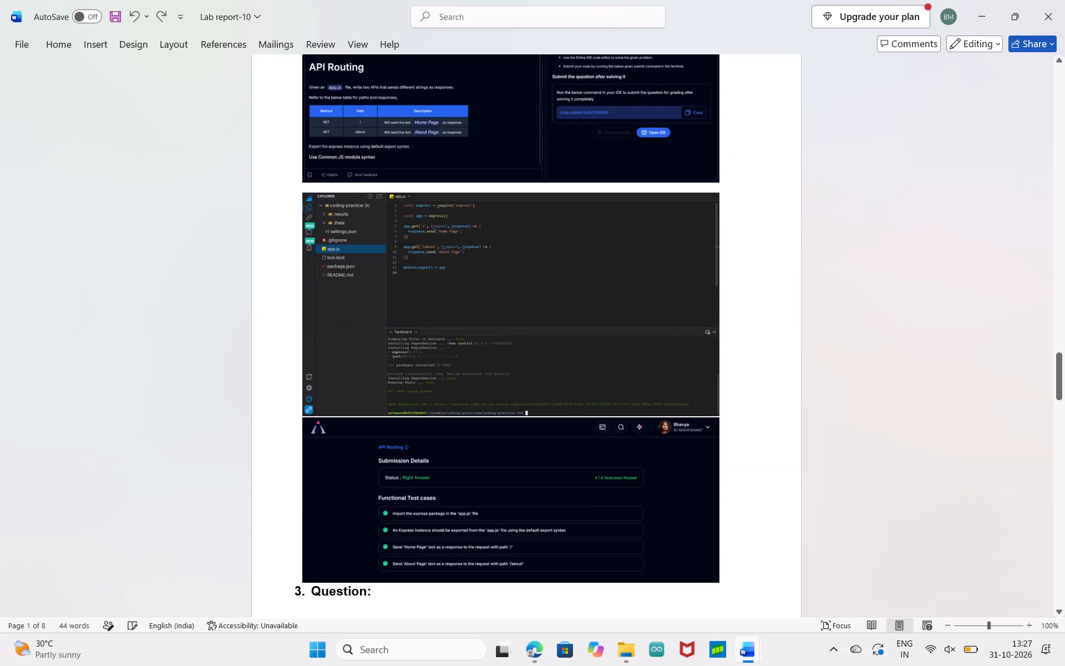
key("ctrl+z")
key("ctrl+z")
key("ctrl+z")
key("ctrl+z")
key("ctrl+z")
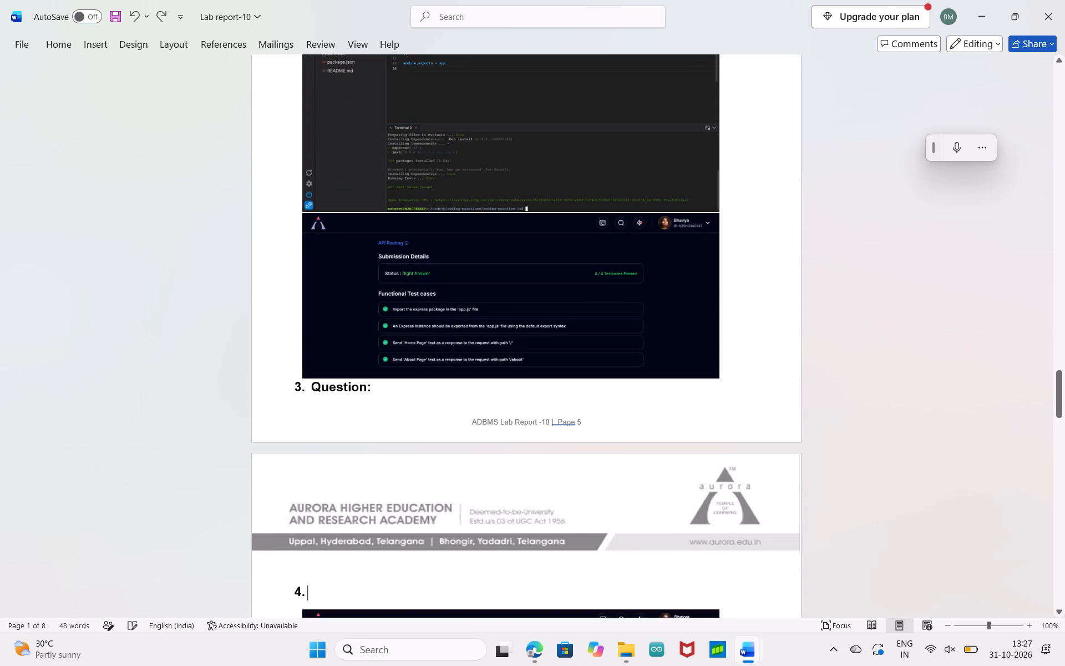
key("ctrl+z")
key("ctrl+z")
key("ctrl+z")
key("ctrl+z")
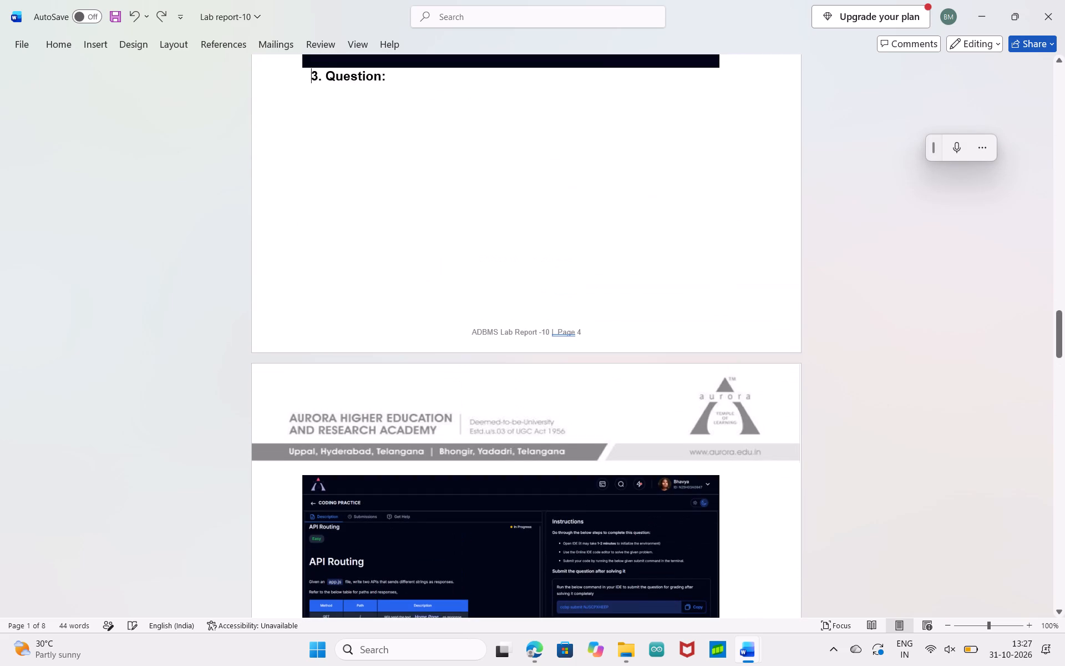
left_click(317, 264, "ctrl")
key("ctrl+z")
key("ctrl+z")
key("ctrl+z")
left_click(317, 264, "ctrl")
key("ctrl+z")
key("ctrl+z")
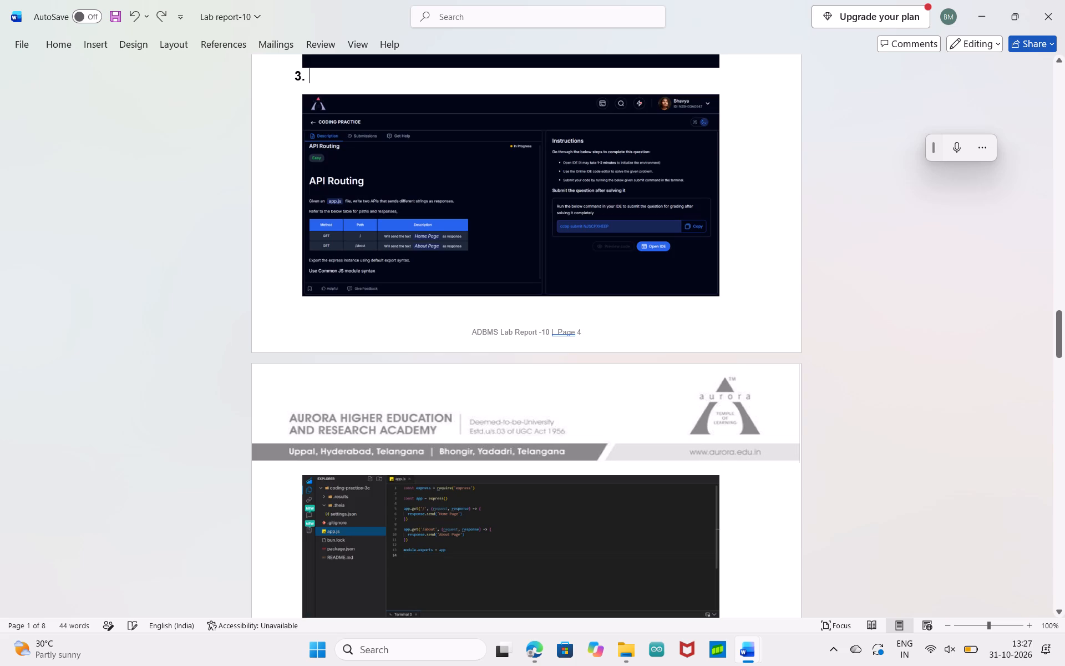
Remove the duplicate 2 and extra space before "Question:" above the Today's Date screenshot, keeping the list number.
scroll(317, 264, "up", 3)
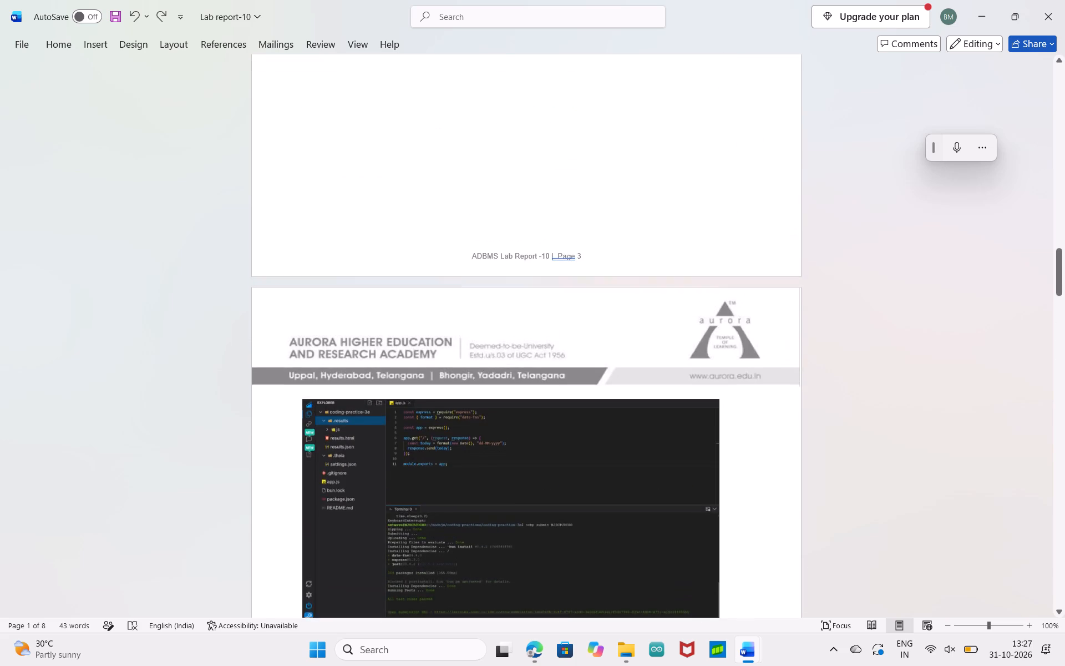
scroll(317, 264, "up", 5)
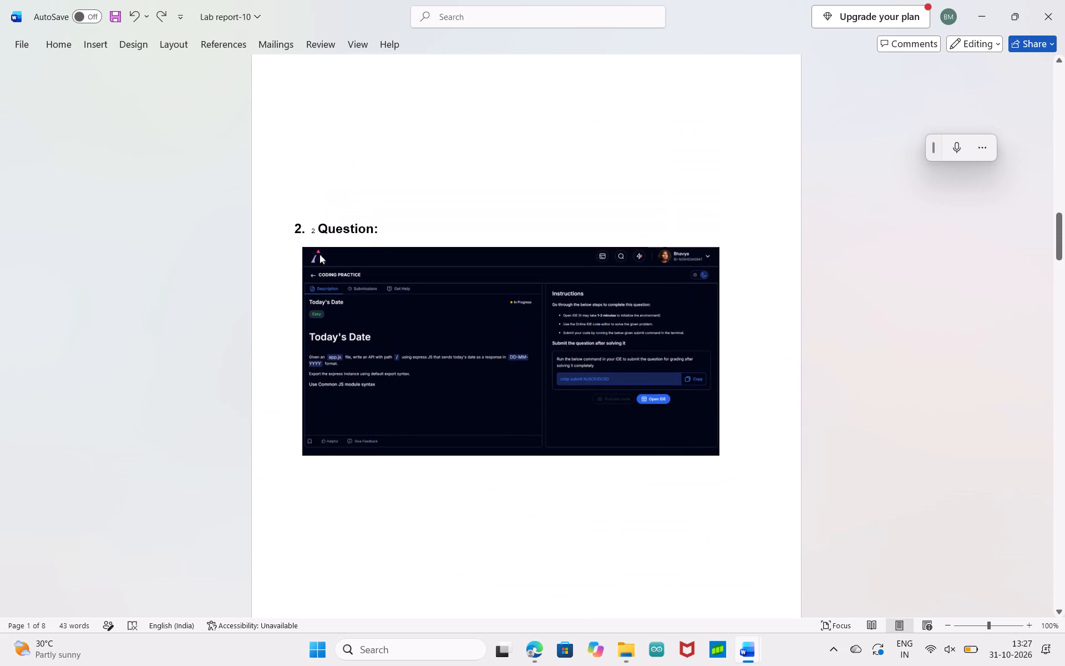
left_click(314, 232)
key("BackSpace")
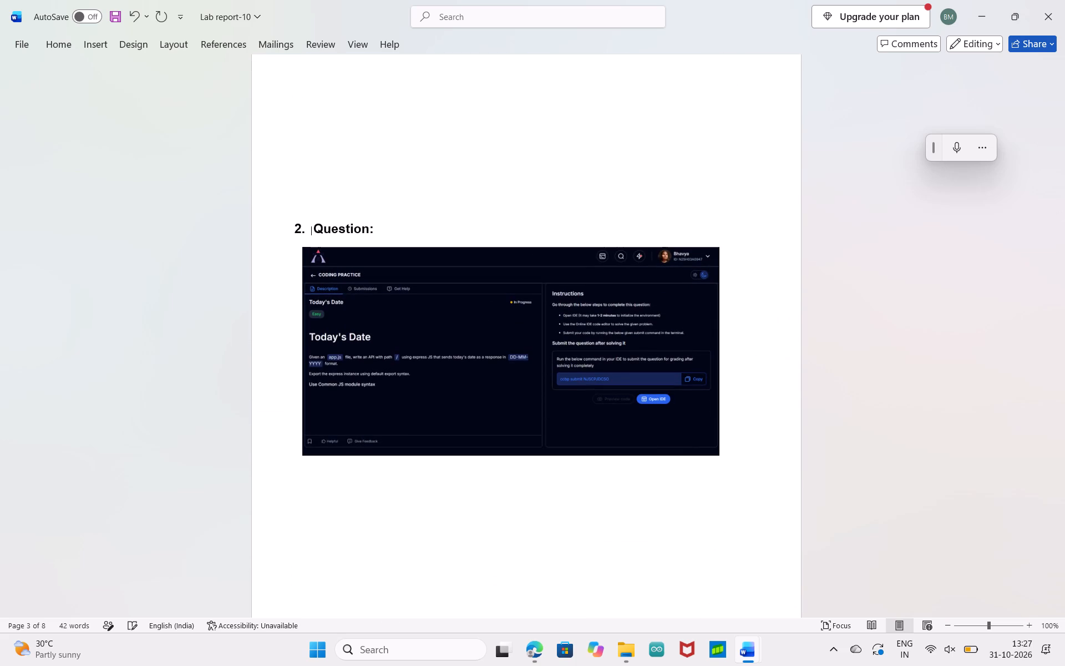
key("BackSpace")
key("ctrl+z")
key("Down")
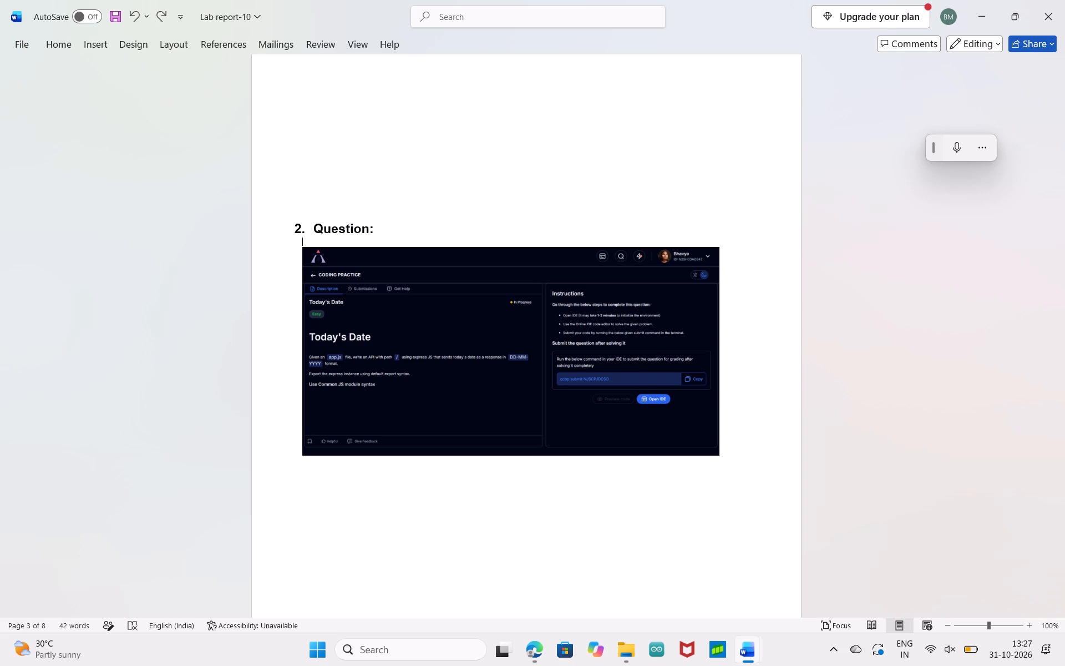
key("Right")
key("Up")
key("Up")
key("Right")
key("BackSpace")
Delete the blank lines between the page 3 letterhead and the second "Question:" heading.
scroll(314, 232, "down", 2)
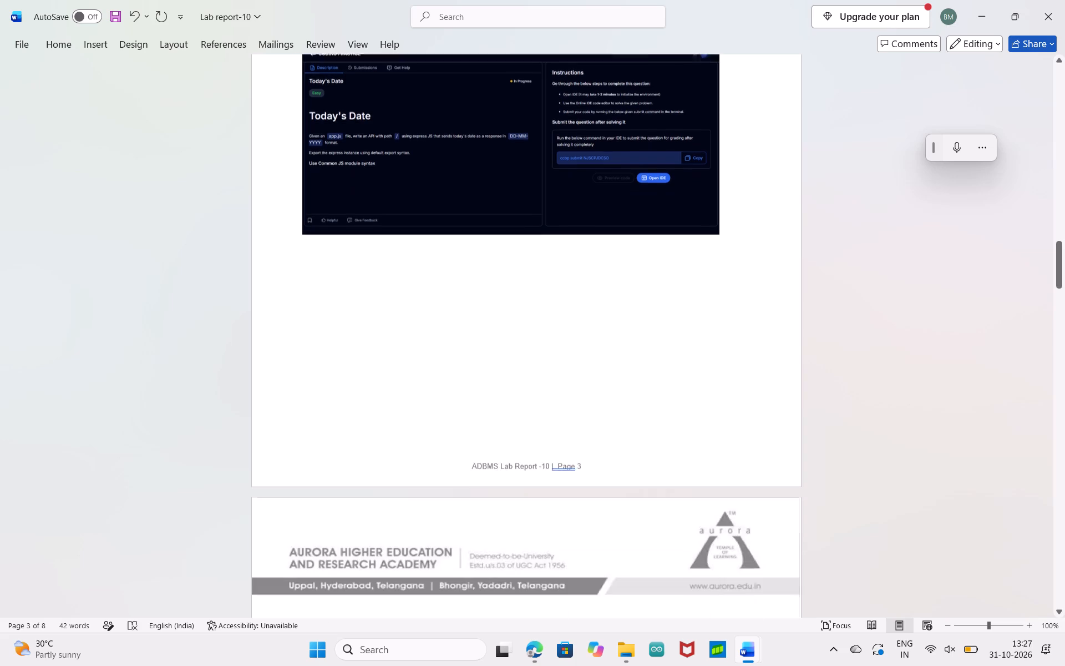
scroll(314, 232, "down", 1)
scroll(314, 232, "up", 6)
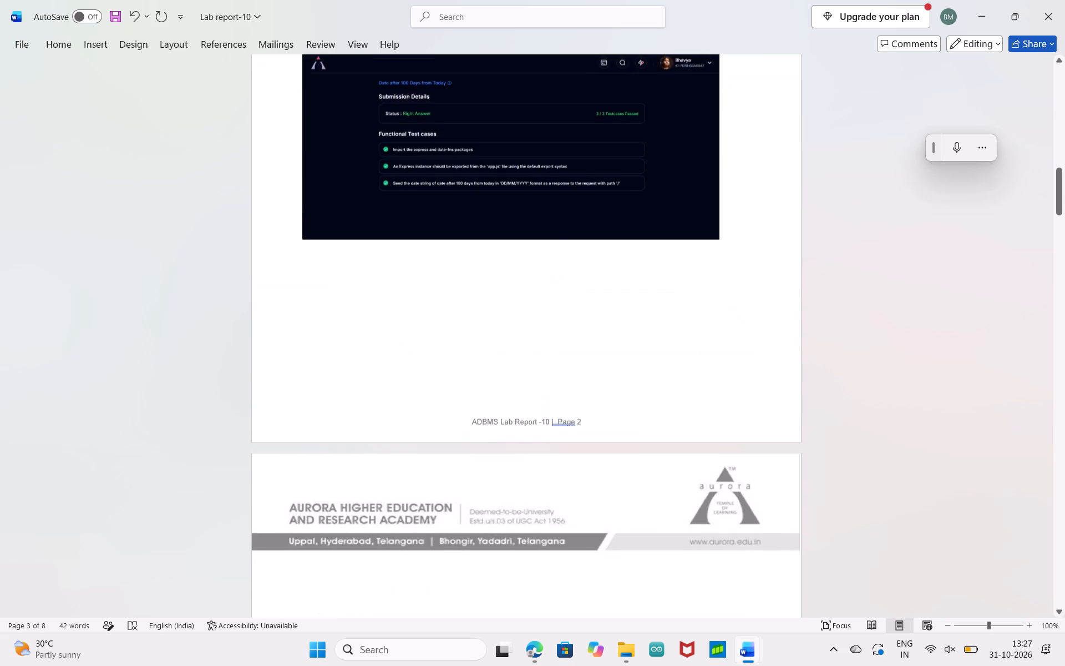
scroll(314, 232, "up", 2)
scroll(314, 232, "down", 2)
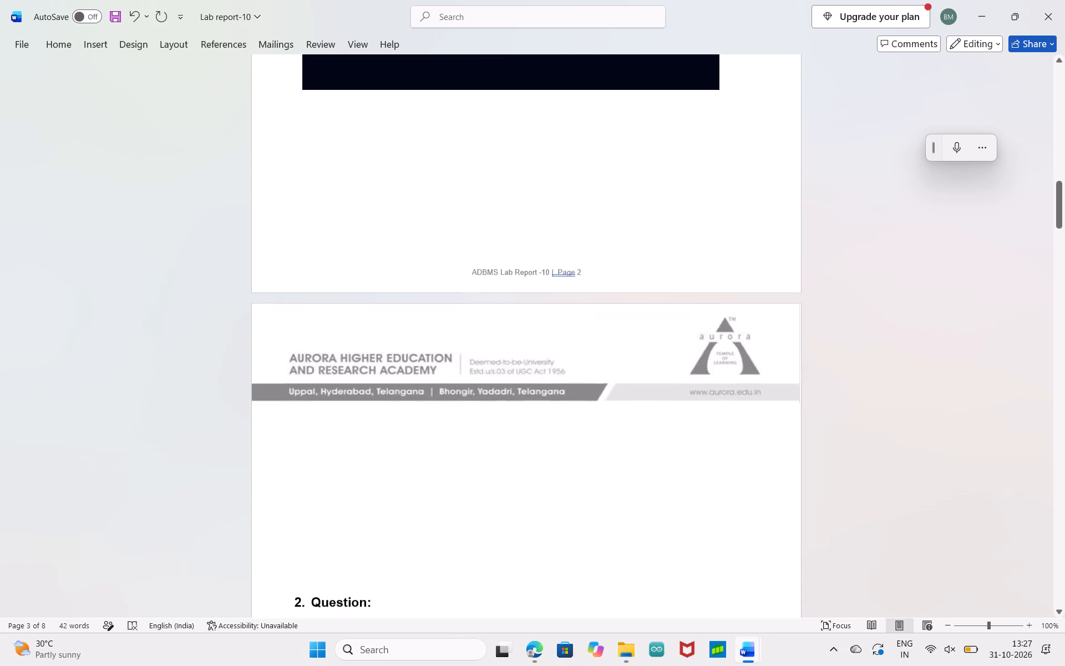
scroll(314, 232, "down", 1)
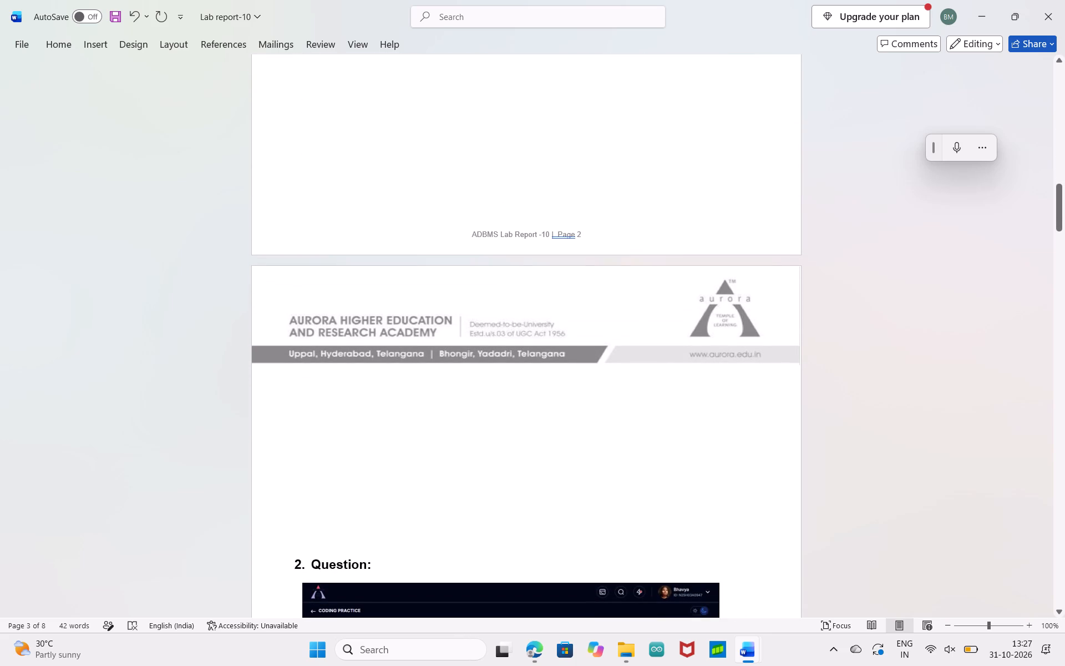
left_click_drag(313, 549, 316, 383)
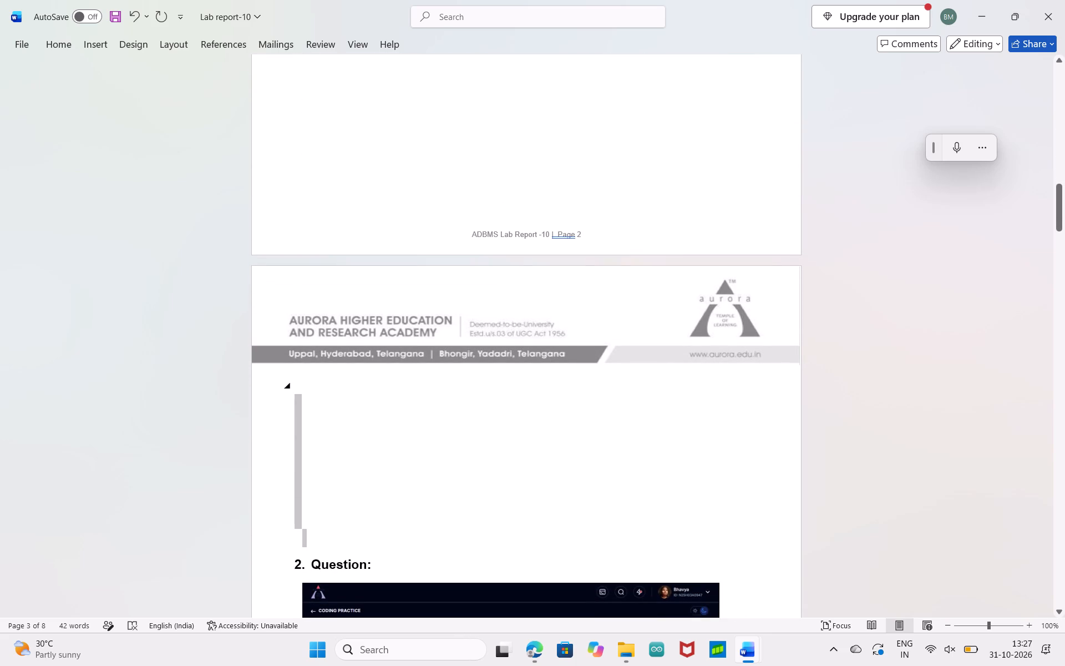
key("BackSpace")
Insert blank lines below the first question's submission screenshot to push the second "Question:" heading to the top of page 3.
scroll(316, 383, "up", 1)
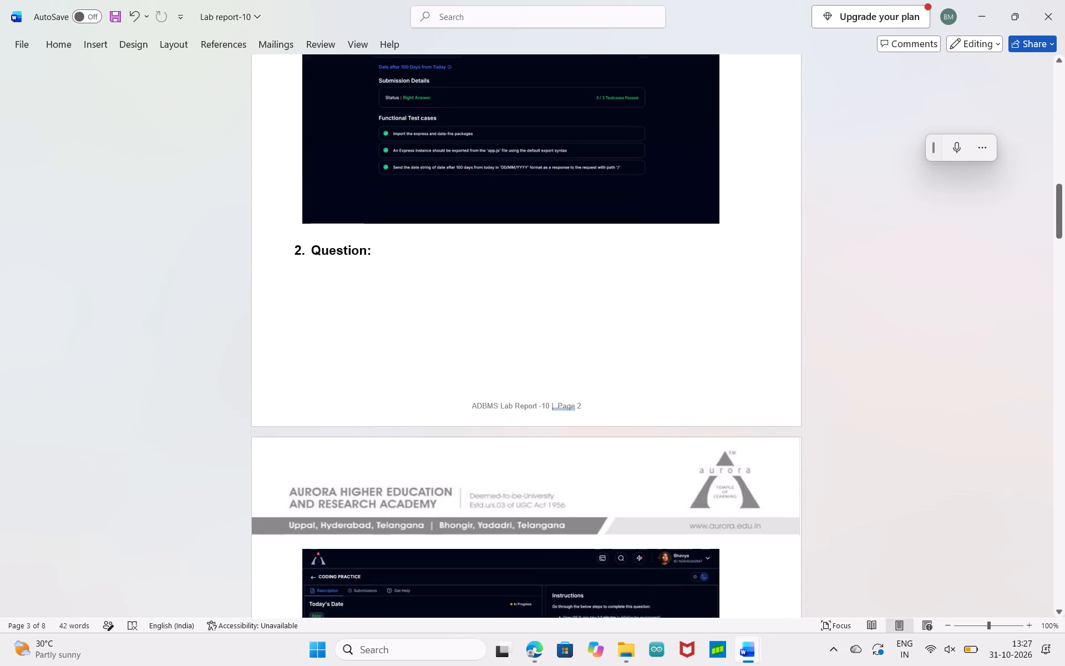
key("Return")
key("Return")
key("Return")
key("Return")
key("Return")
key("Return")
key("Return")
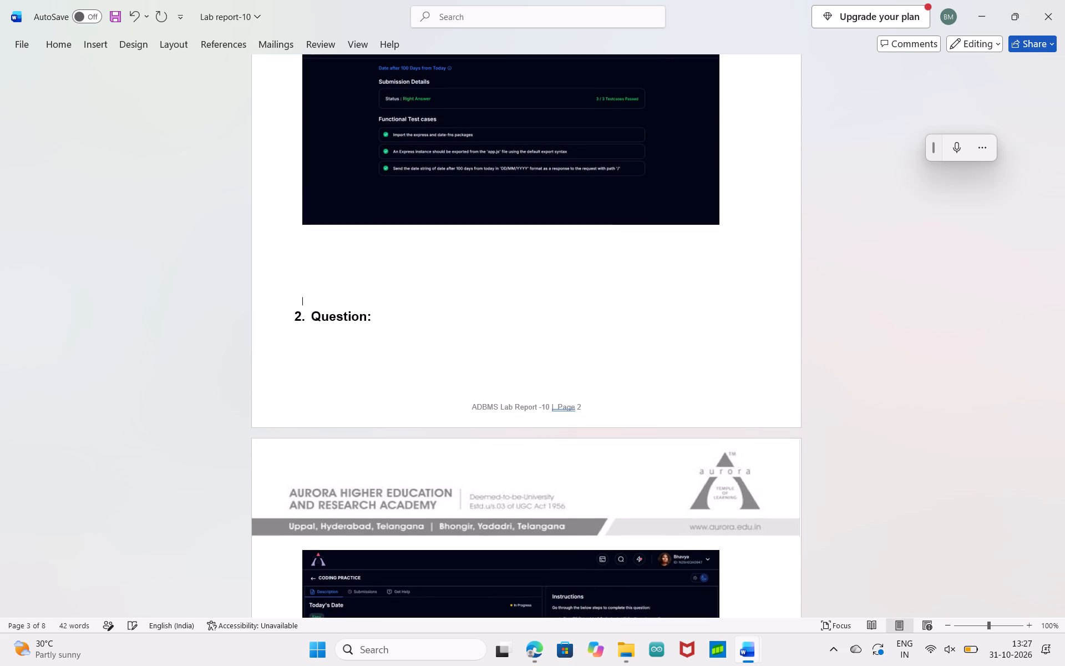
key("Return")
key("Return")
key("Return")
key("Return")
key("Return")
key("Return")
key("Return")
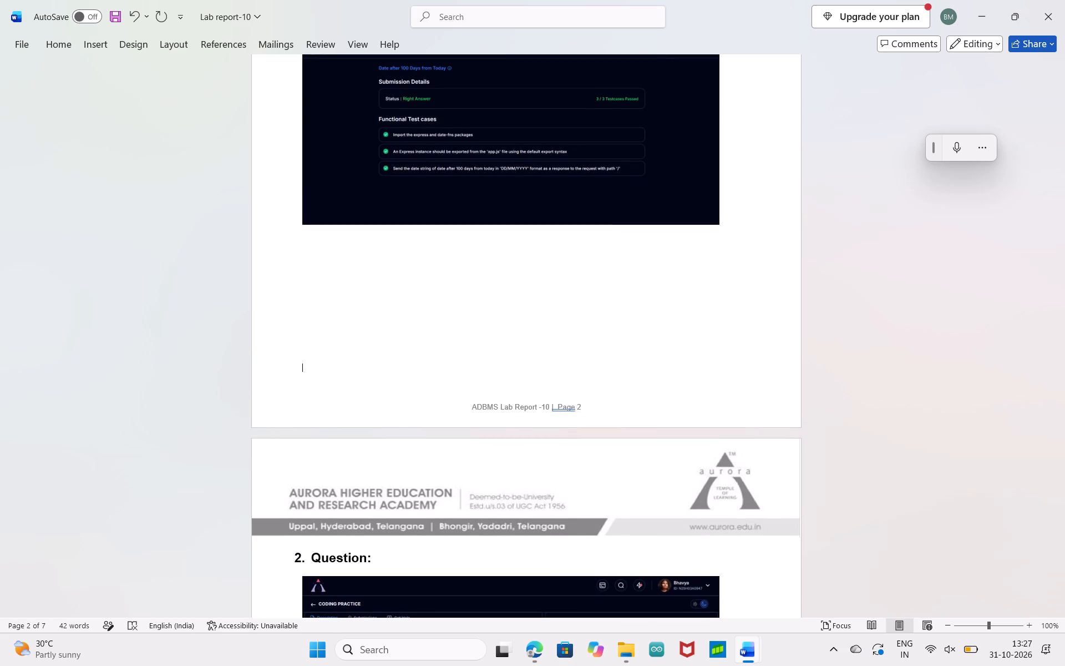
Add the label "Code:" on its own line between the Today's Date question screenshot and its code screenshot.
scroll(316, 383, "down", 3)
scroll(316, 383, "up", 1)
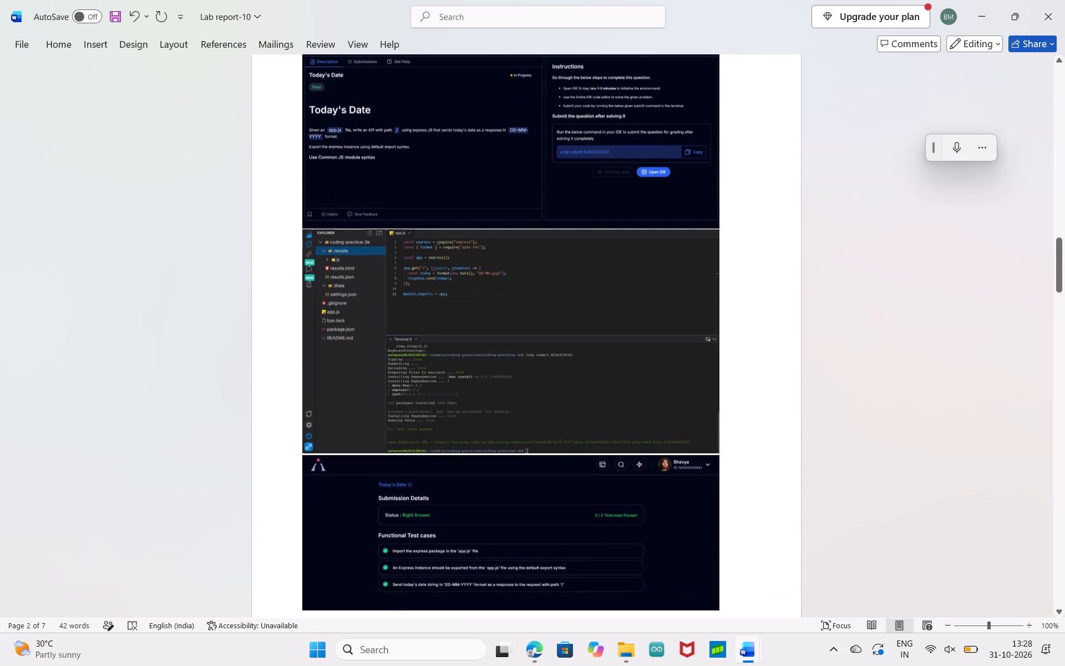
left_click(733, 214)
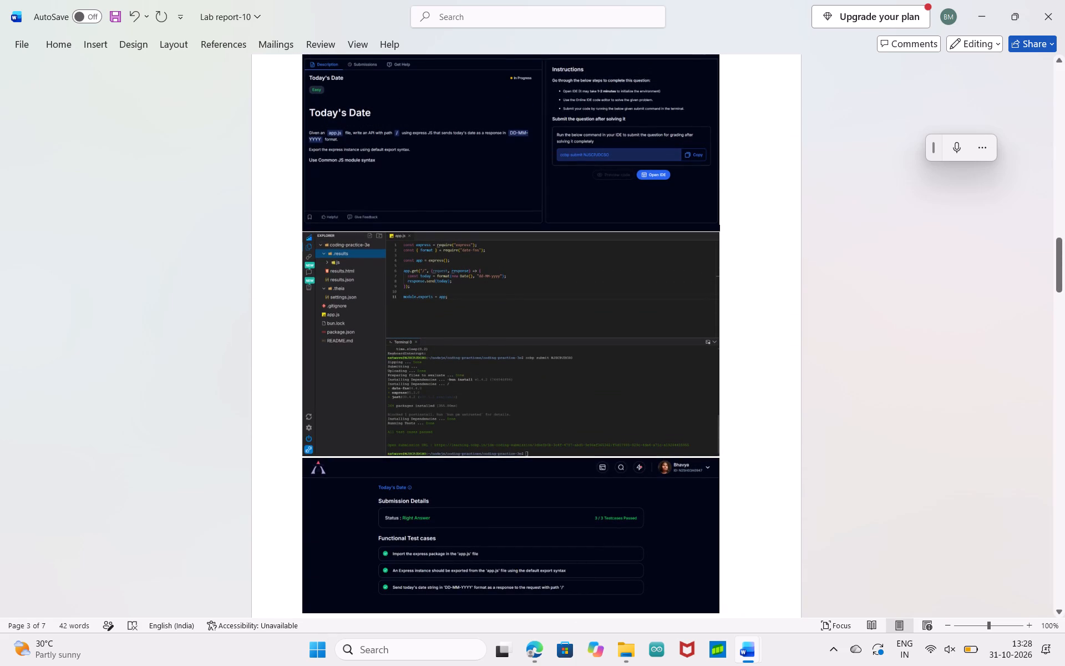
key("Return")
key("Return")
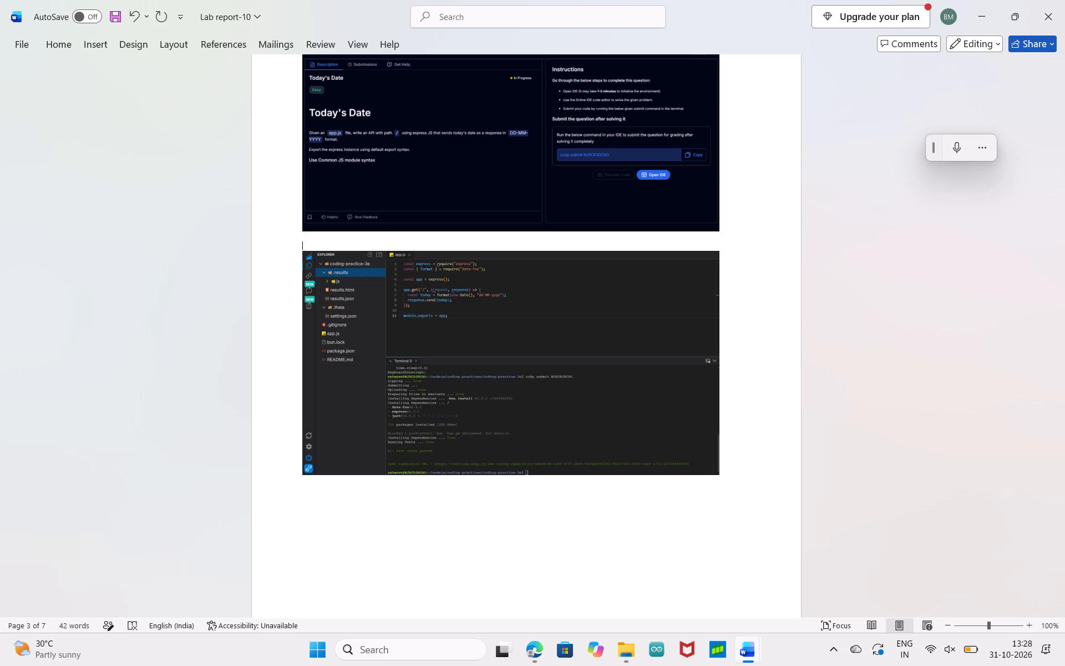
type("Code:")
Format the "Code:" label above the Today's Date code screenshot as bold Arial, size 14.
key("shift+Left")
key("shift+Left")
key("shift+Left")
key("shift+Left")
key("shift+Left")
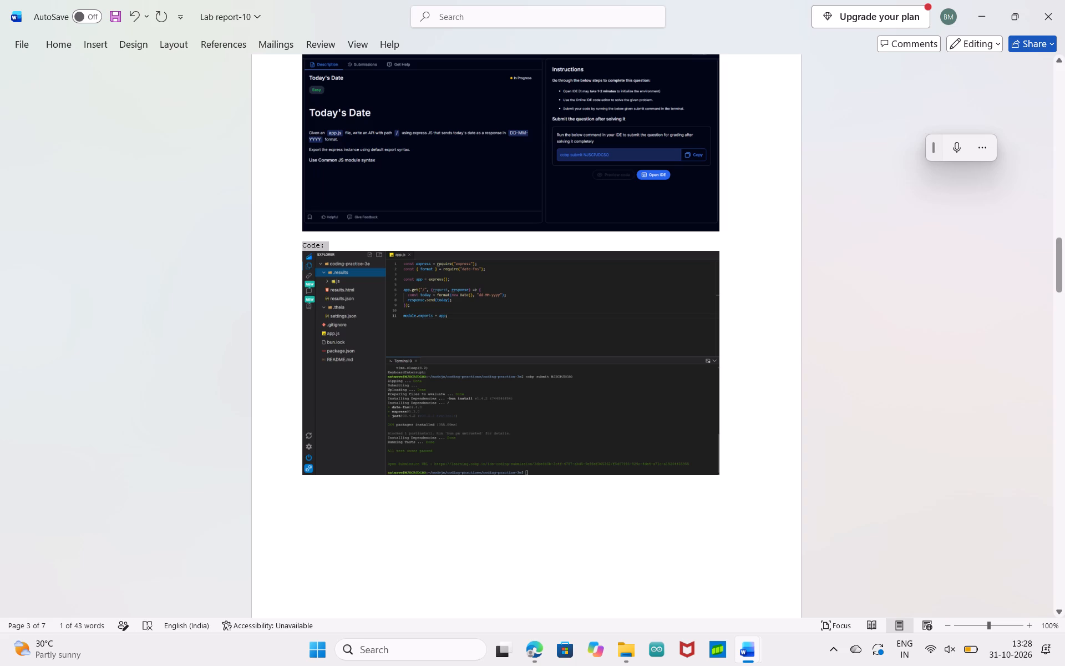
left_click(63, 42)
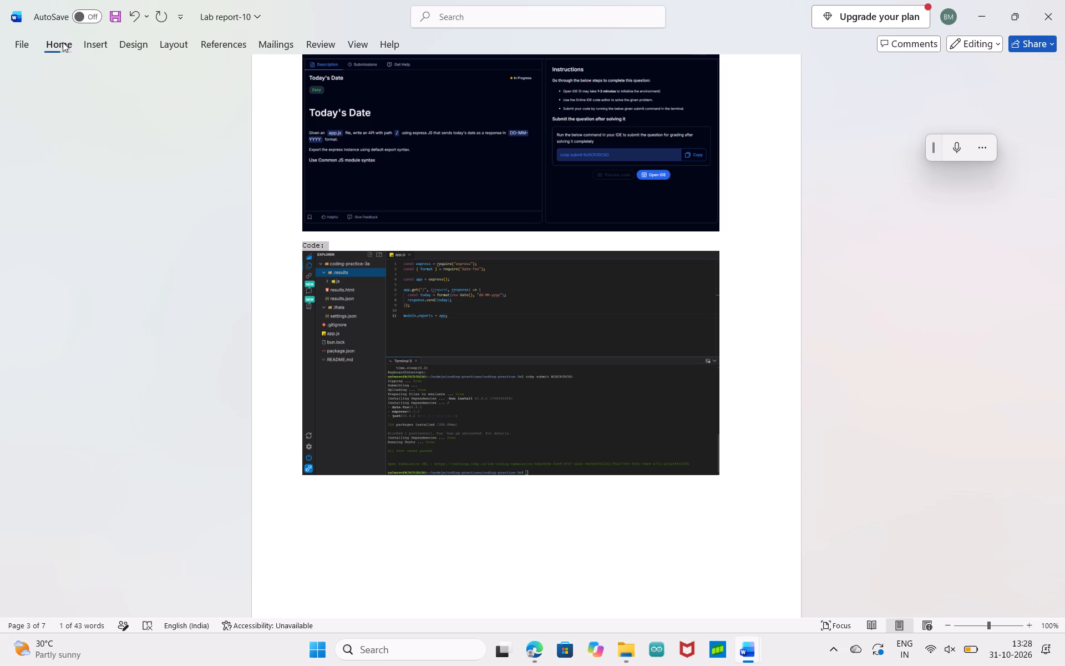
left_click(213, 74)
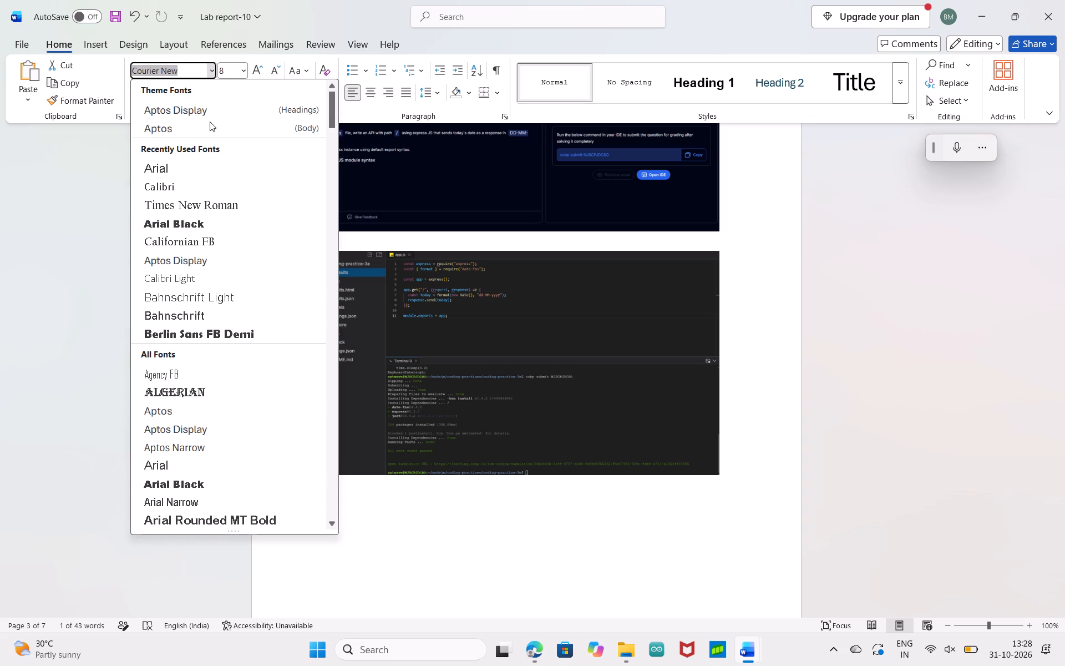
left_click(206, 170)
left_click(140, 94)
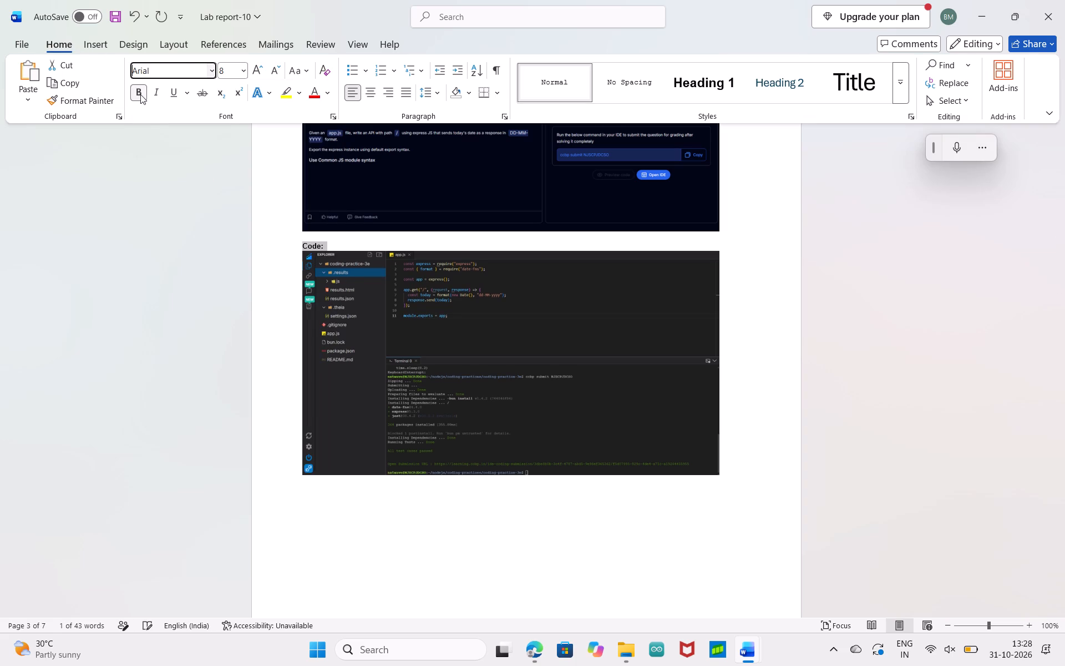
left_click(244, 69)
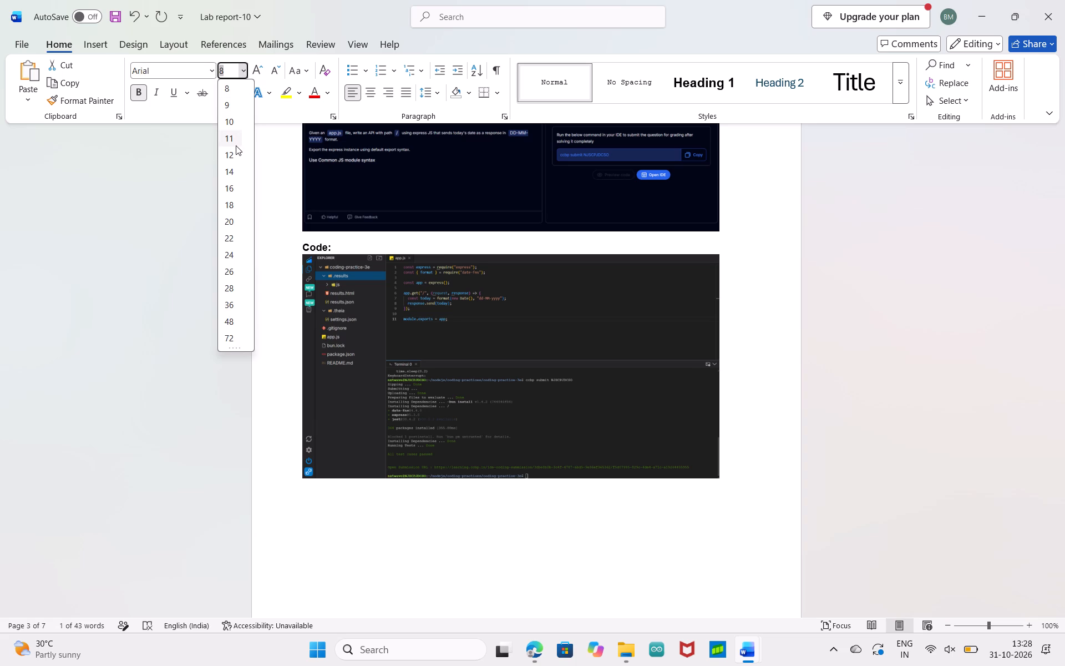
left_click(239, 152)
left_click(242, 69)
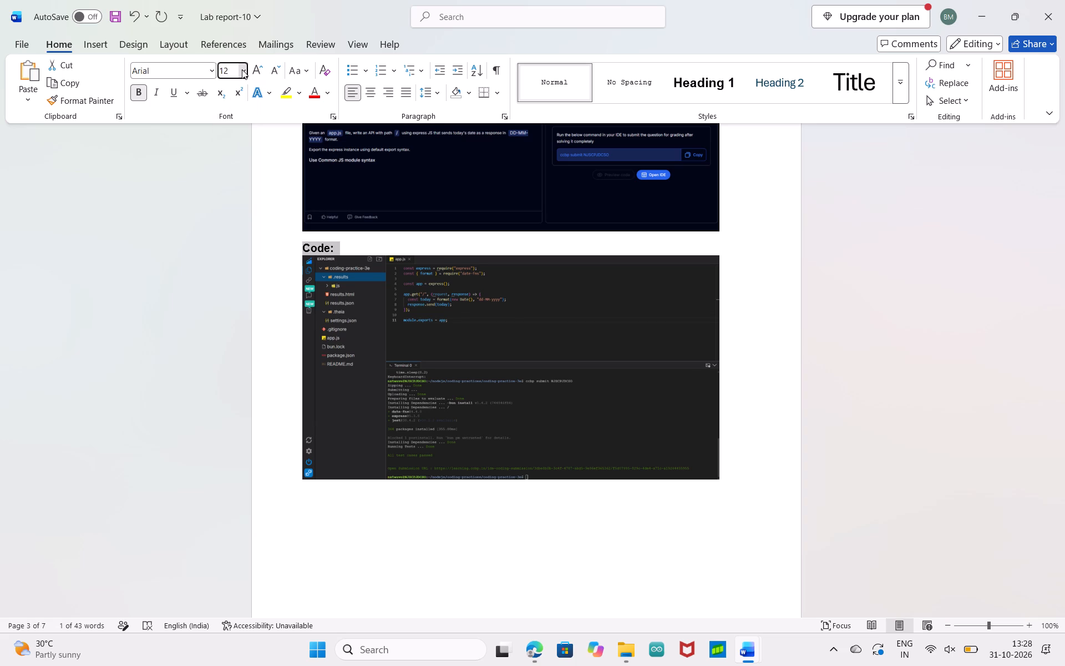
left_click(233, 172)
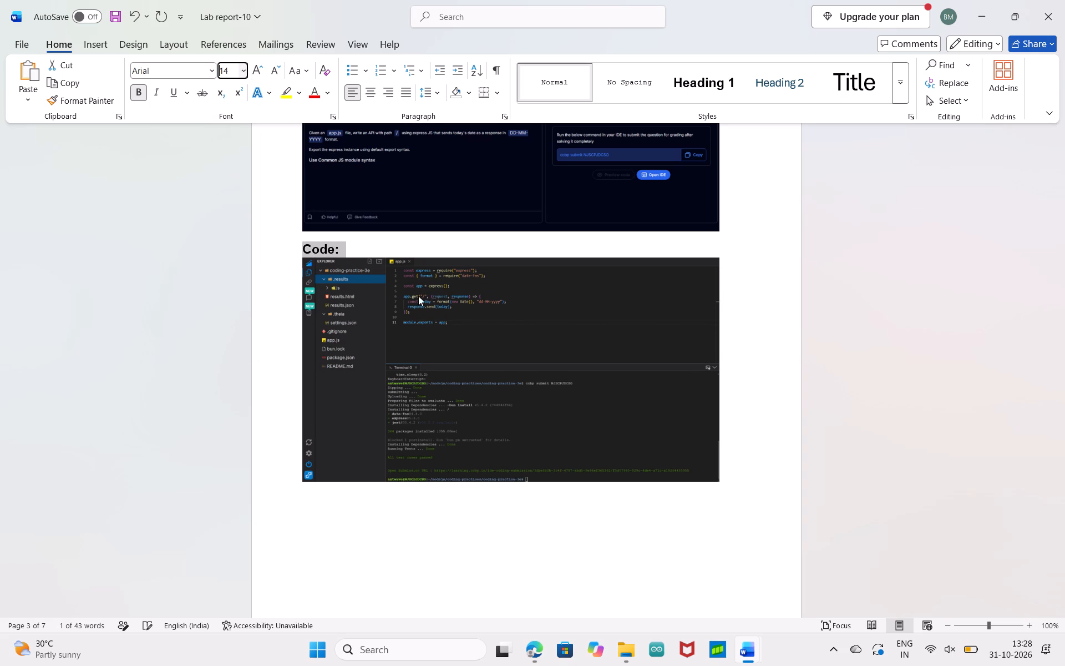